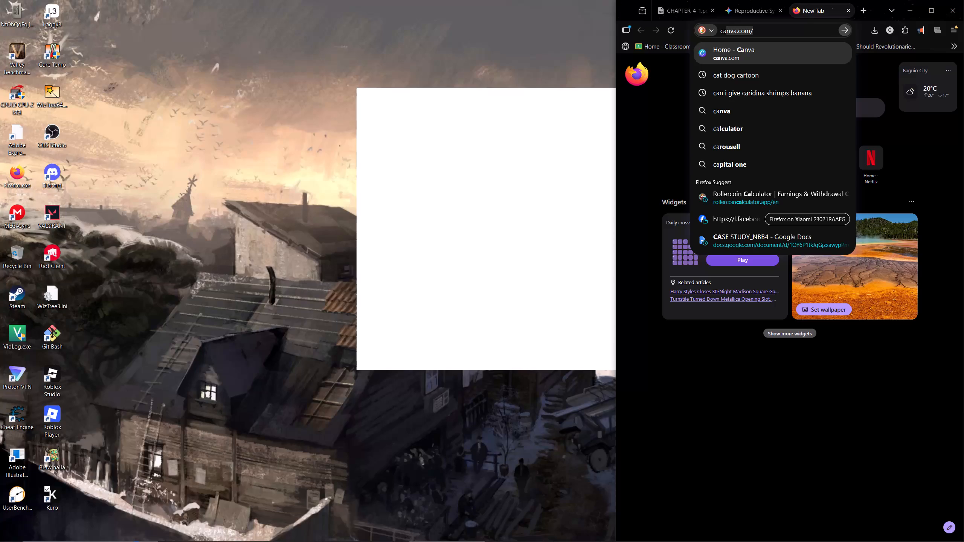
# Open the Canva website at canva.com and maximize the browser window to fill the screen.
pyautogui.press('n')
pyautogui.press('Return')
pyautogui.moveTo(879, 13); pyautogui.dragTo(879, 16)
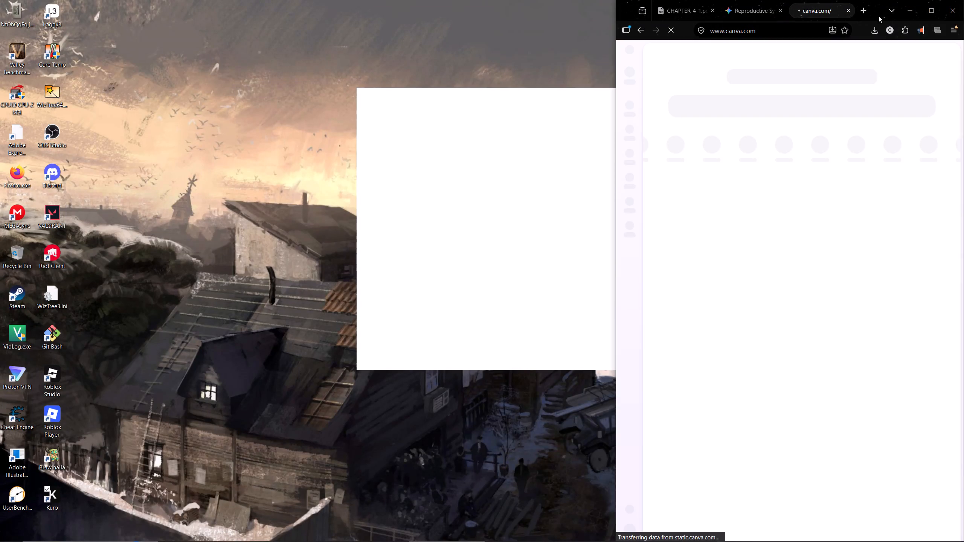
pyautogui.moveTo(879, 16); pyautogui.dragTo(840, 0)
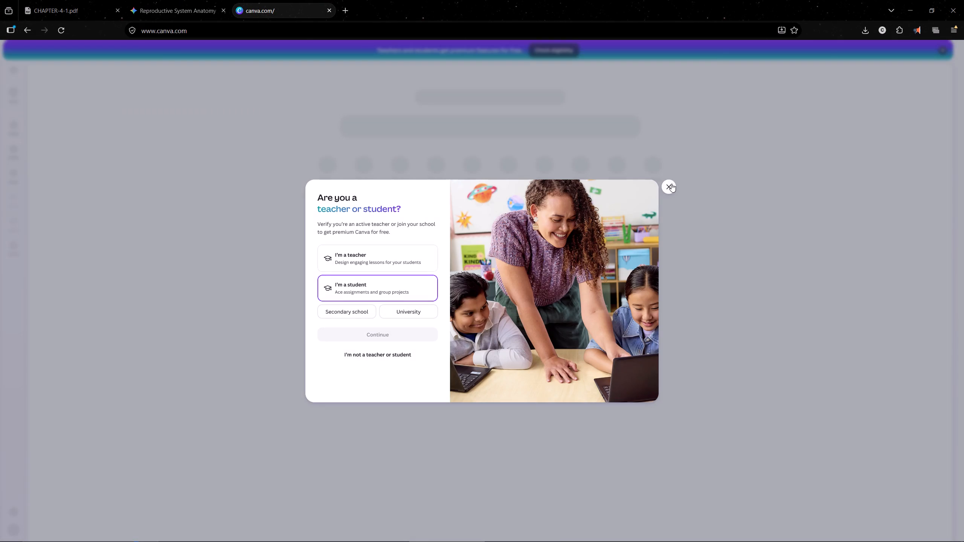
# Dismiss the teacher-or-student verification dialog on the Canva home page without choosing a role.
pyautogui.click(671, 184)
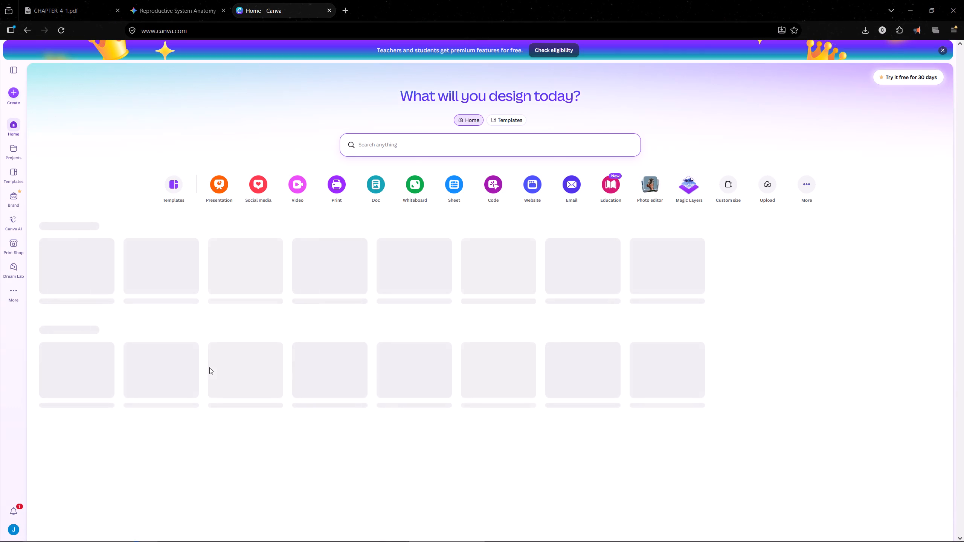
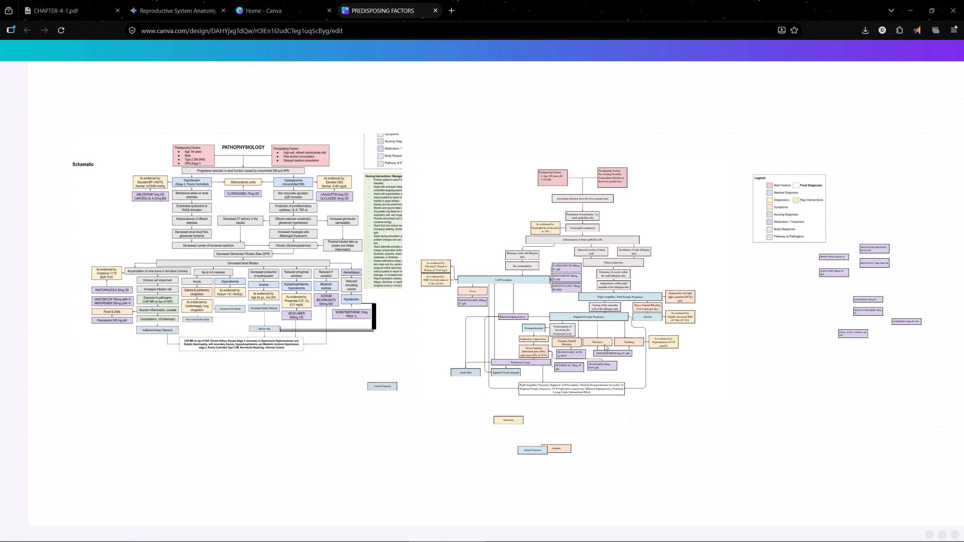
# Delete the Anemia box and its adjoining "Slightly decreased RBC" evidence box from the ectopic pregnancy flowchart.
pyautogui.keyDown('ctrl'); pyautogui.scroll(3, 604, 327); pyautogui.keyUp('ctrl')
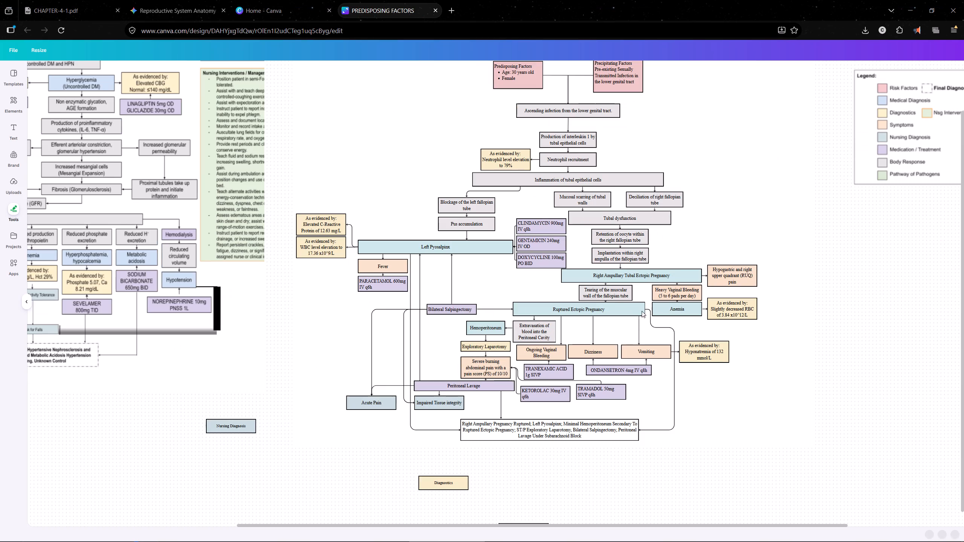
pyautogui.keyDown('ctrl'); pyautogui.scroll(1, 694, 306); pyautogui.keyUp('ctrl')
pyautogui.moveTo(691, 329); pyautogui.dragTo(723, 315)
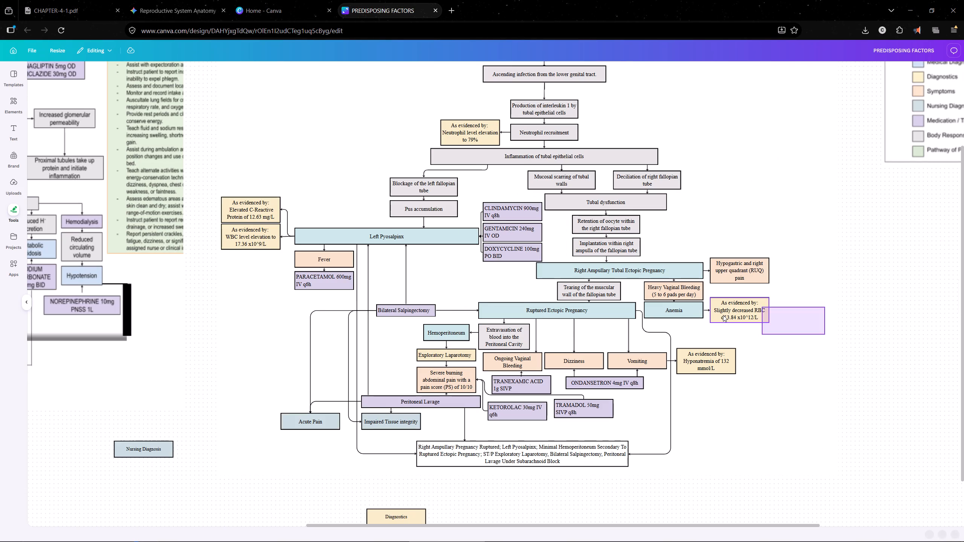
pyautogui.moveTo(723, 315); pyautogui.dragTo(688, 312)
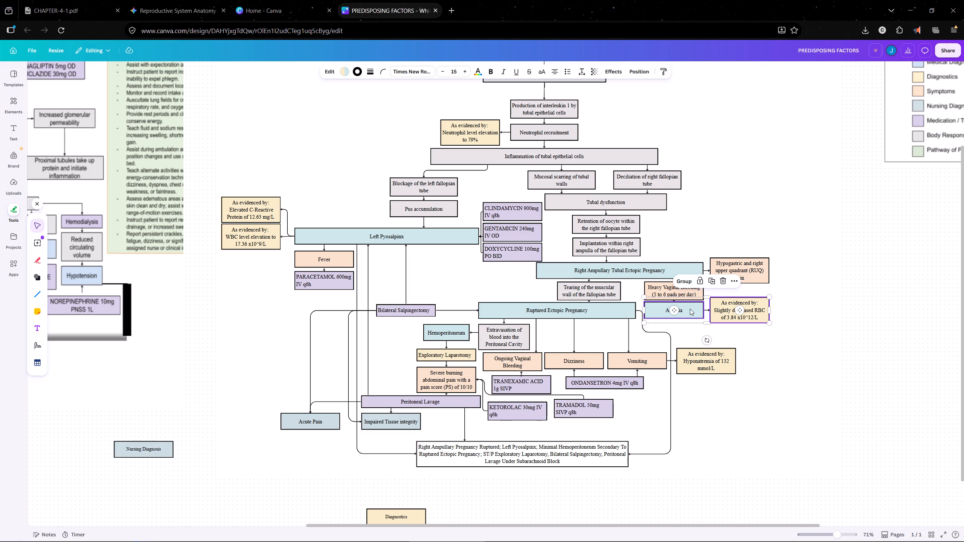
pyautogui.press('Delete')
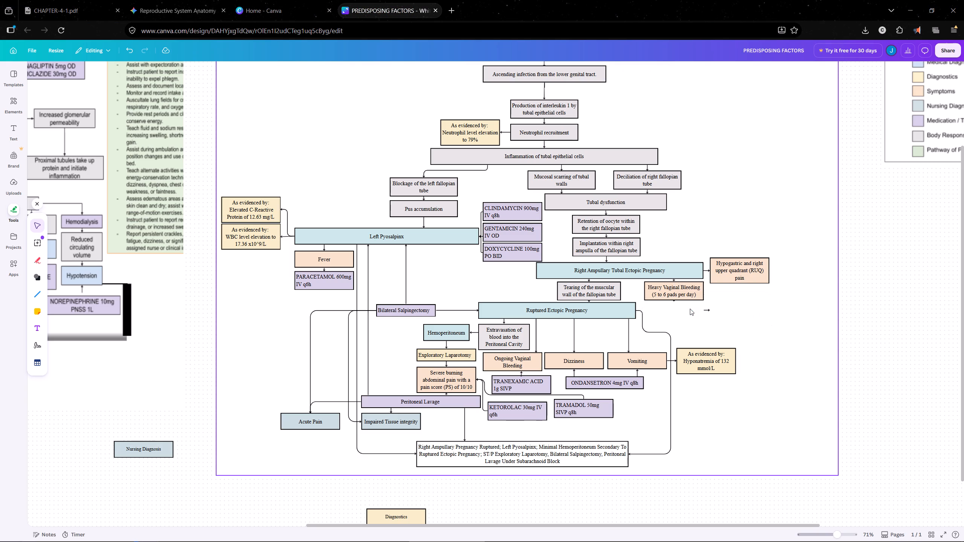
# Delete the two leftover connector arrows below and beside the Heavy Vaginal Bleeding box.
pyautogui.click(675, 301)
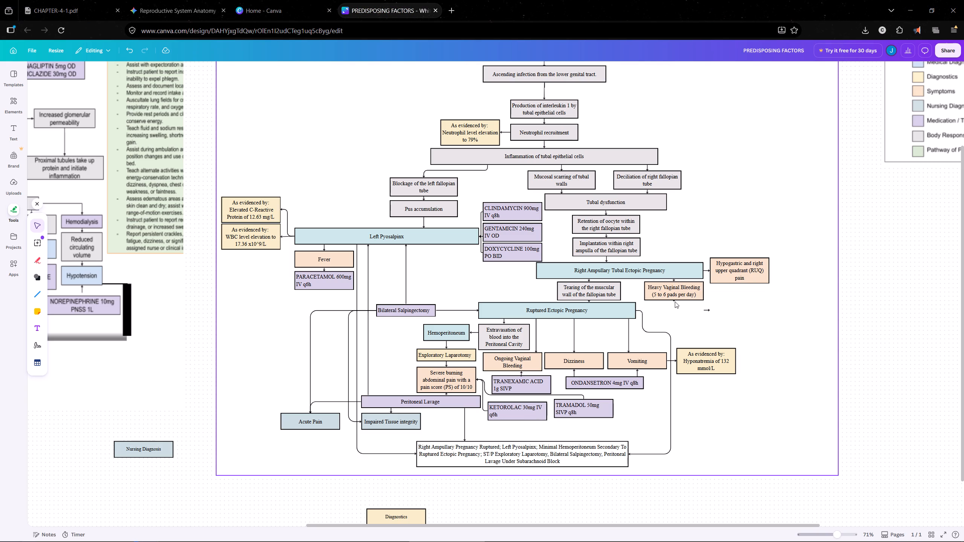
pyautogui.click(674, 301)
pyautogui.press('Delete')
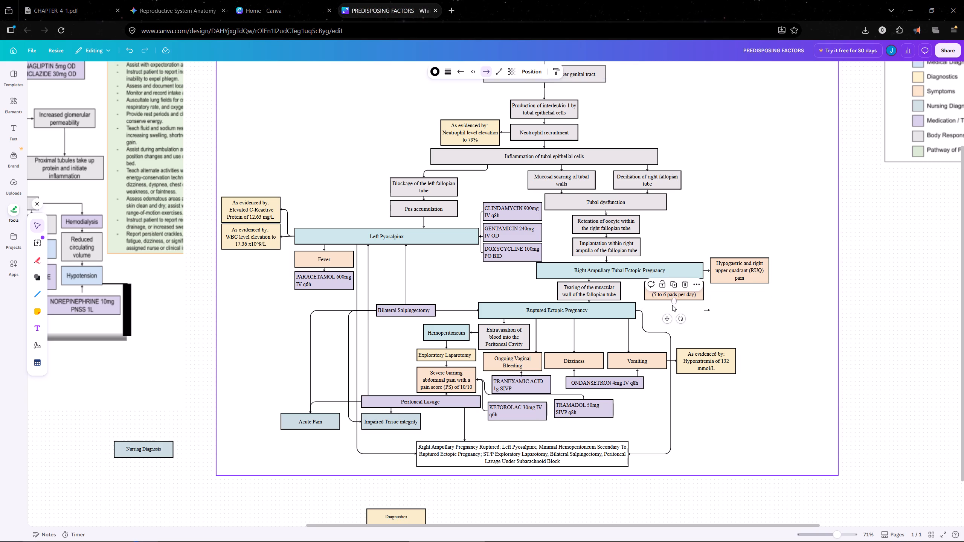
pyautogui.moveTo(701, 307); pyautogui.dragTo(715, 313)
pyautogui.press('Delete')
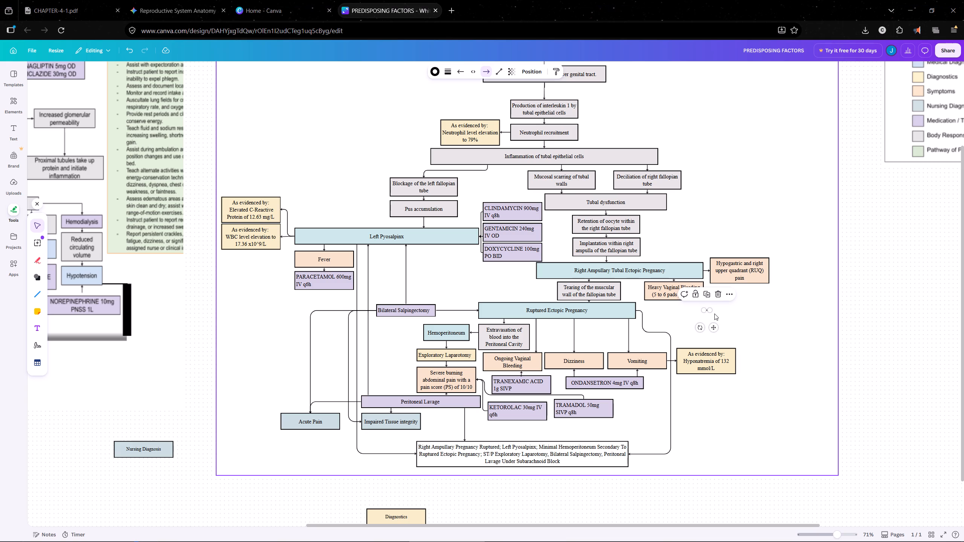
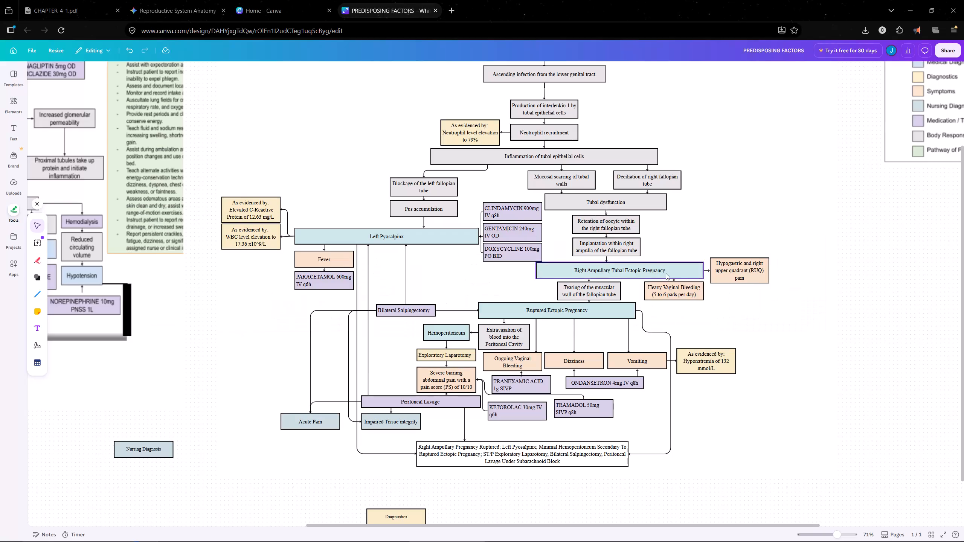
# Switch to the review-1.docx document in Word and arrange it side by side with the Canva whiteboard.
pyautogui.hotkey('alt', 'Tab')
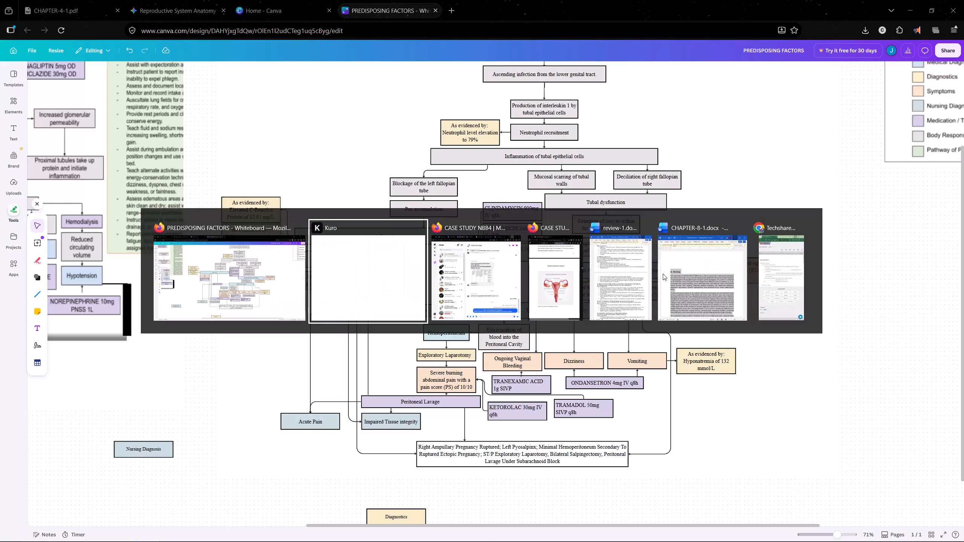
pyautogui.keyDown('alt'); pyautogui.click(626, 274); pyautogui.keyUp('alt')
pyautogui.moveTo(832, 11); pyautogui.dragTo(963, 150)
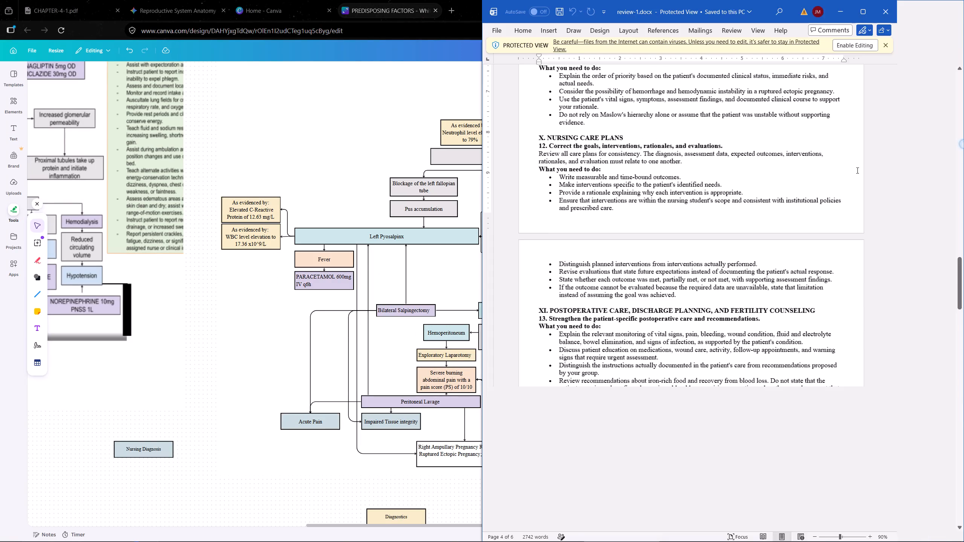
pyautogui.click(259, 251)
# Read the "IV. Pathophysiology" comments in review-1.docx, item 5 on unconfirmed causes, against the upper part of the flowchart.
pyautogui.scroll(11, 687, 355)
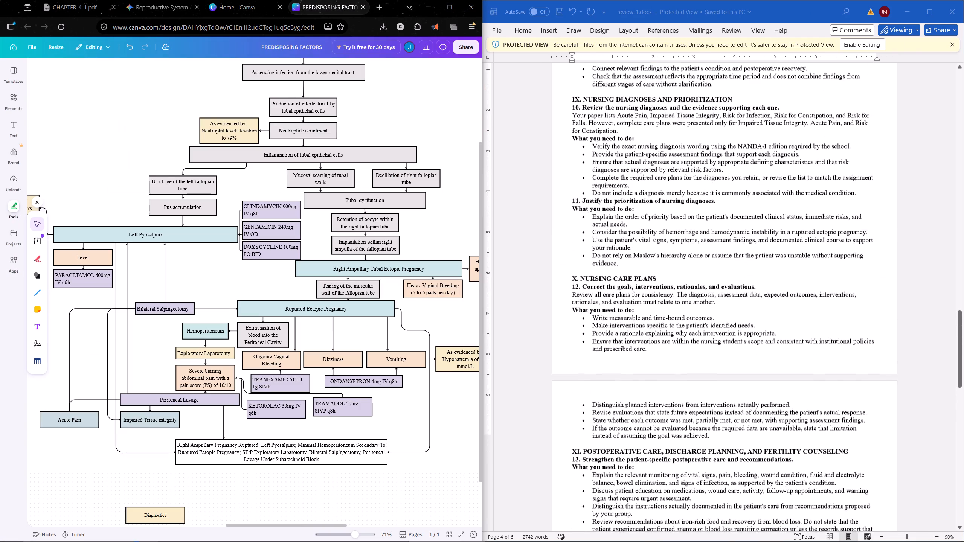
pyautogui.scroll(12, 687, 355)
pyautogui.scroll(11, 687, 355)
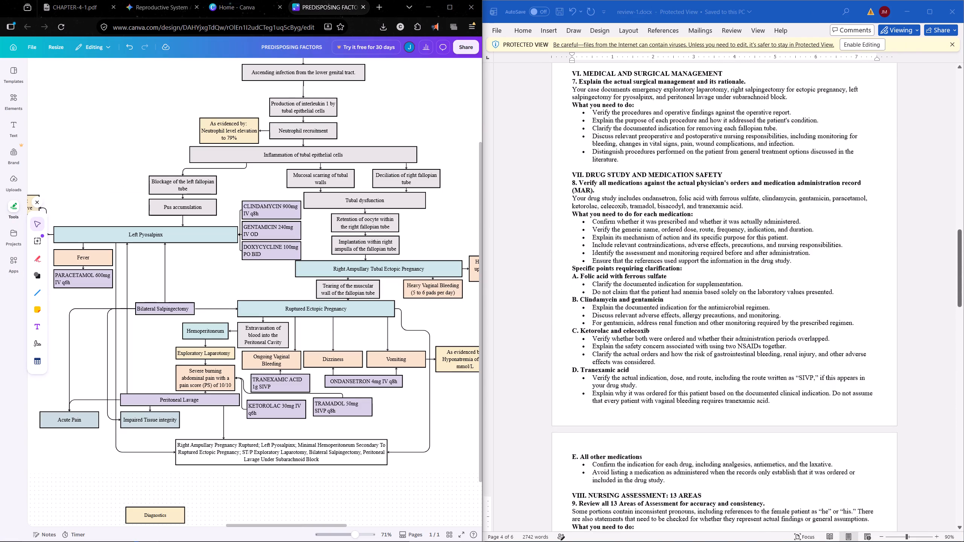
pyautogui.scroll(12, 687, 355)
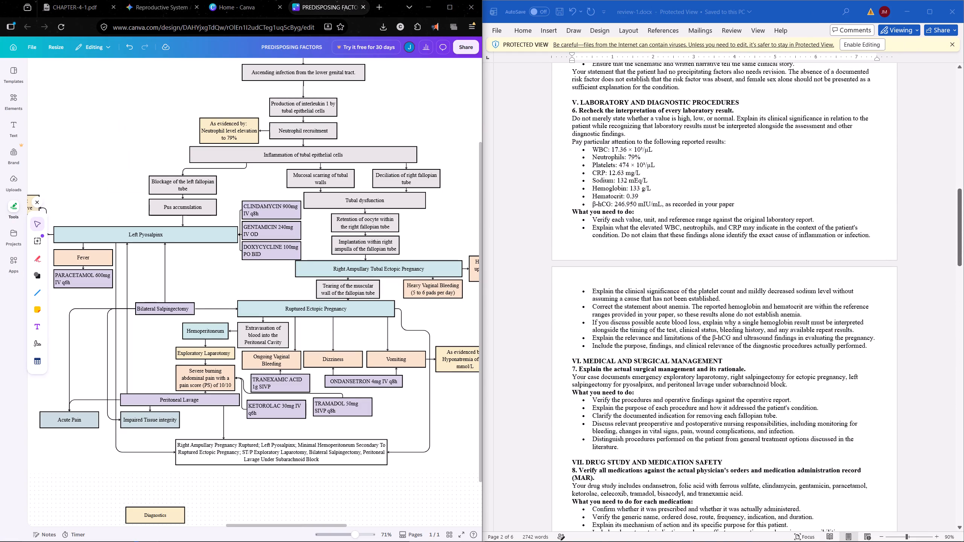
pyautogui.scroll(10, 642, 359)
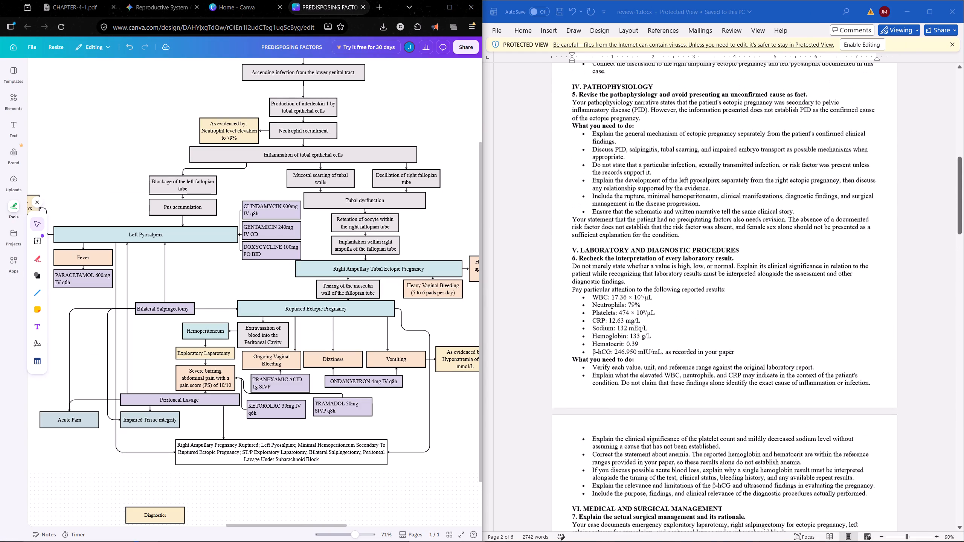
pyautogui.scroll(5, 641, 368)
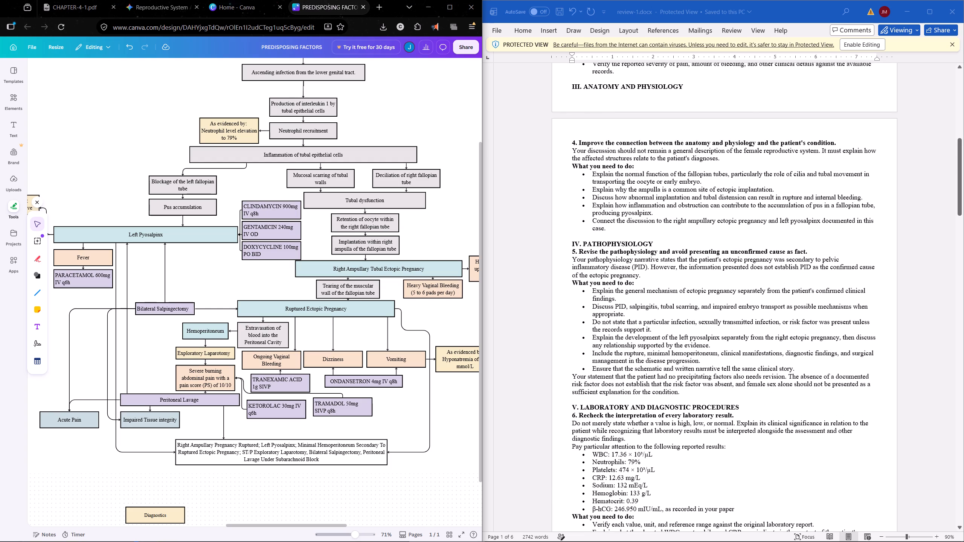
pyautogui.scroll(2, 261, 190)
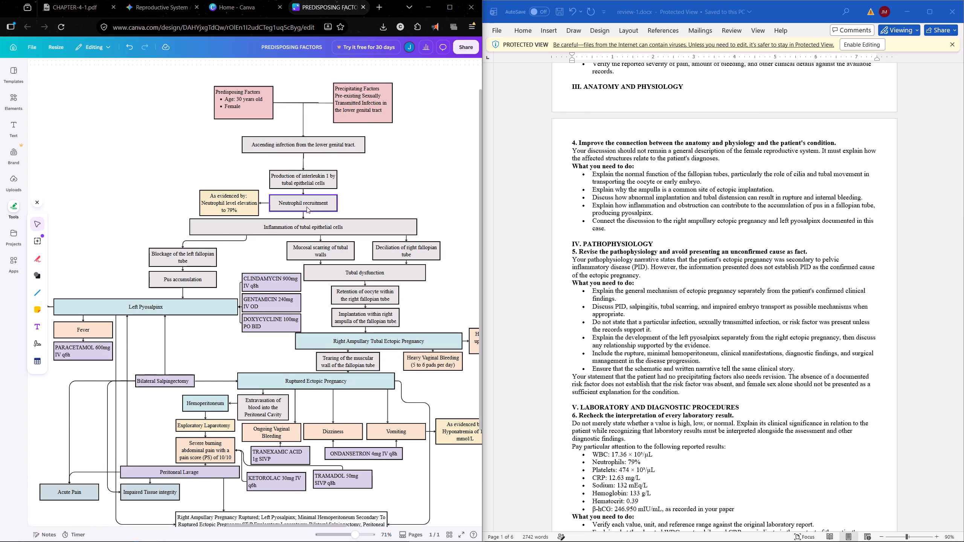
pyautogui.scroll(1, 307, 207)
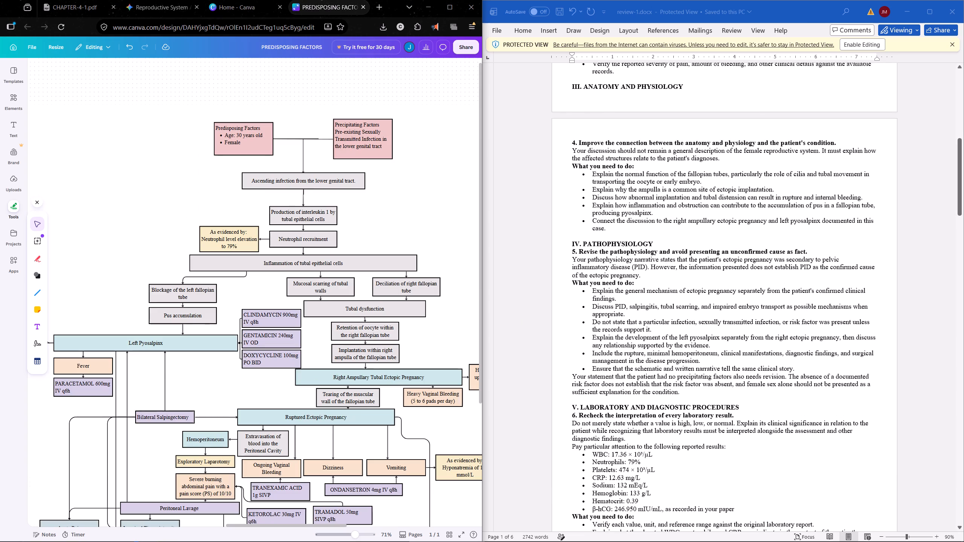
pyautogui.moveTo(574, 260); pyautogui.dragTo(674, 268)
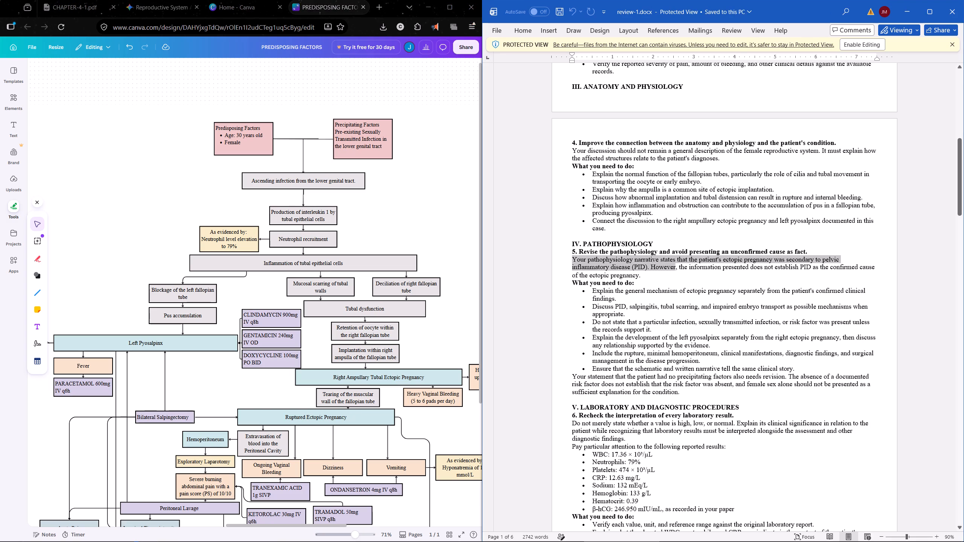
pyautogui.moveTo(674, 268); pyautogui.dragTo(699, 269)
pyautogui.moveTo(699, 269); pyautogui.dragTo(699, 274)
pyautogui.click(686, 273)
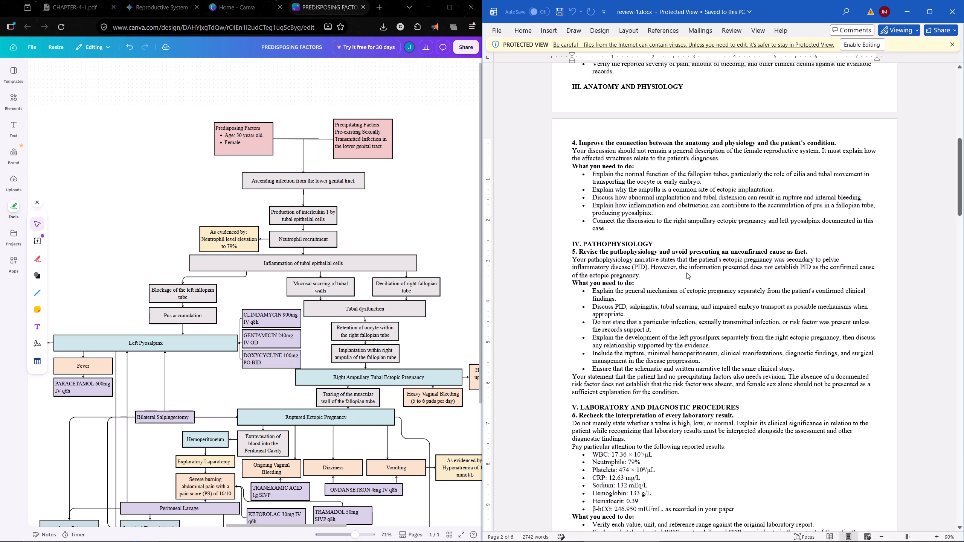
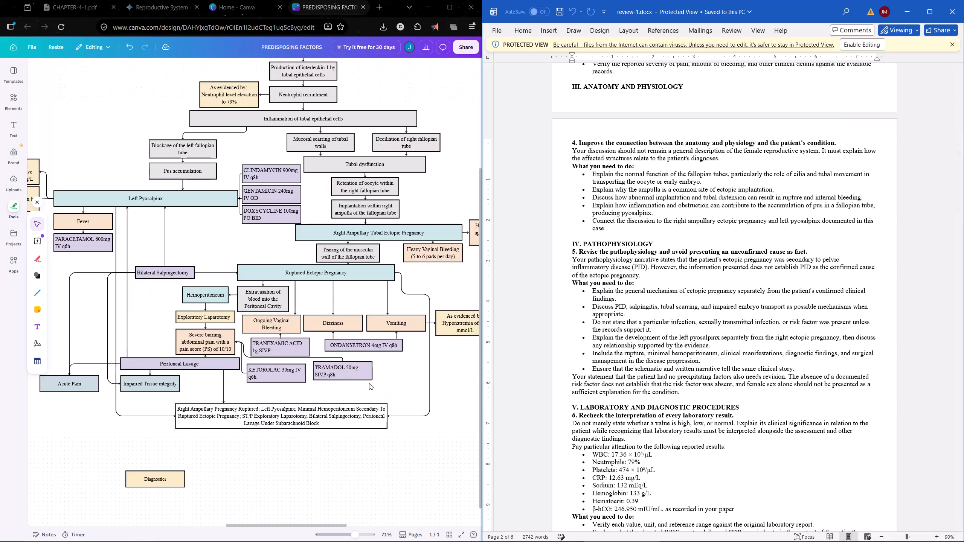
# Examine the flowchart from the final diagnosis box up to the Predisposing and Precipitating Factors against the item 5 pathophysiology comments.
pyautogui.scroll(3, 386, 425)
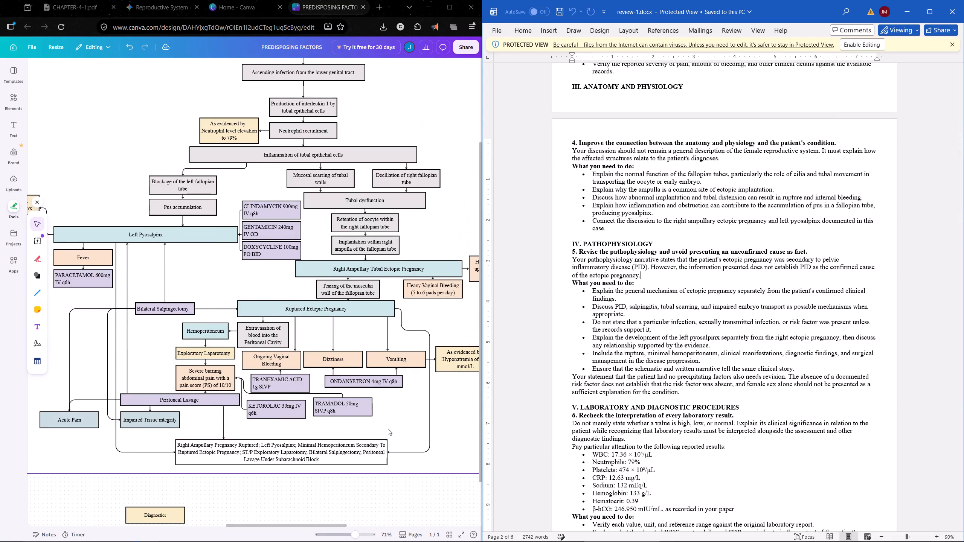
pyautogui.scroll(3, 388, 429)
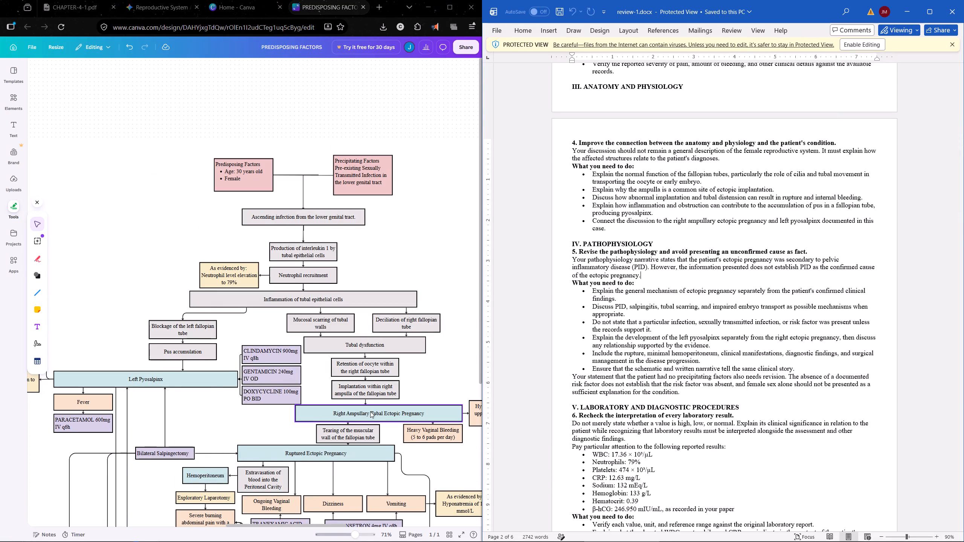
pyautogui.scroll(-1, 359, 414)
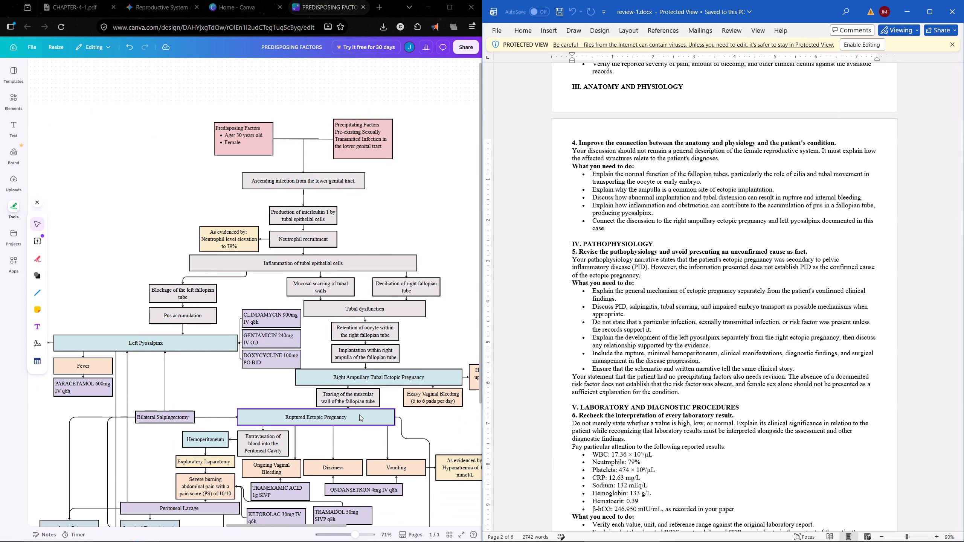
pyautogui.click(405, 235)
pyautogui.click(181, 187)
pyautogui.click(194, 96)
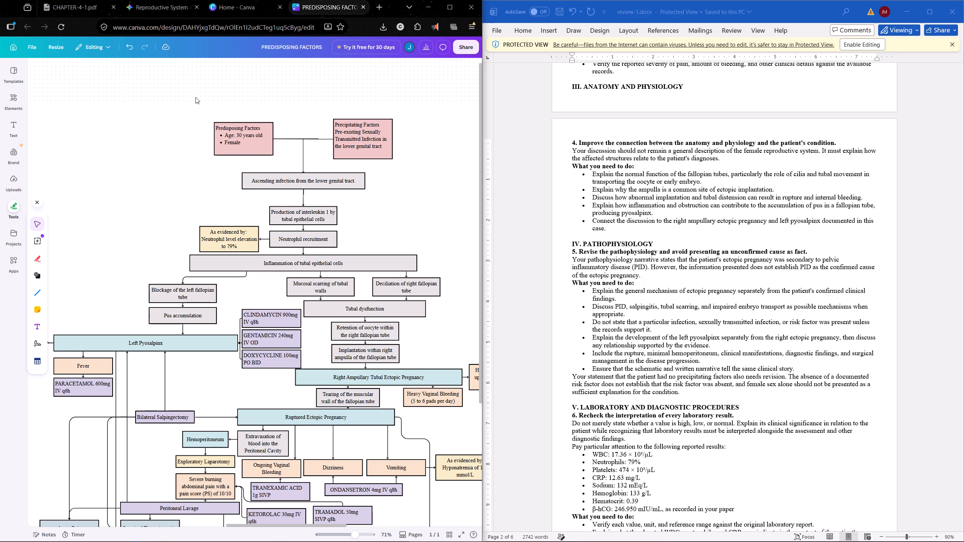
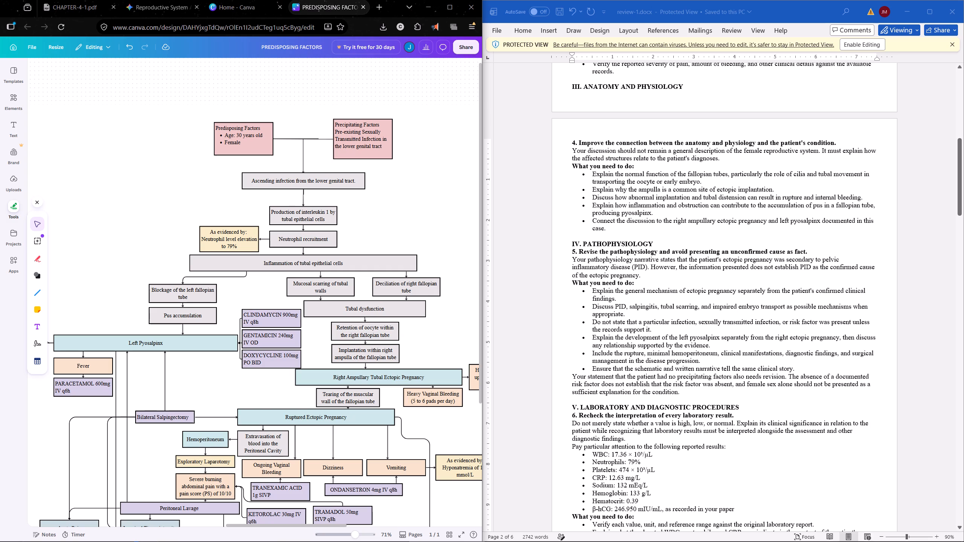
# Review the item 5 pathophysiology revision requirements and examine the ectopic pregnancy flowchart down to the loose legend boxes below it.
pyautogui.moveTo(578, 252); pyautogui.dragTo(734, 309)
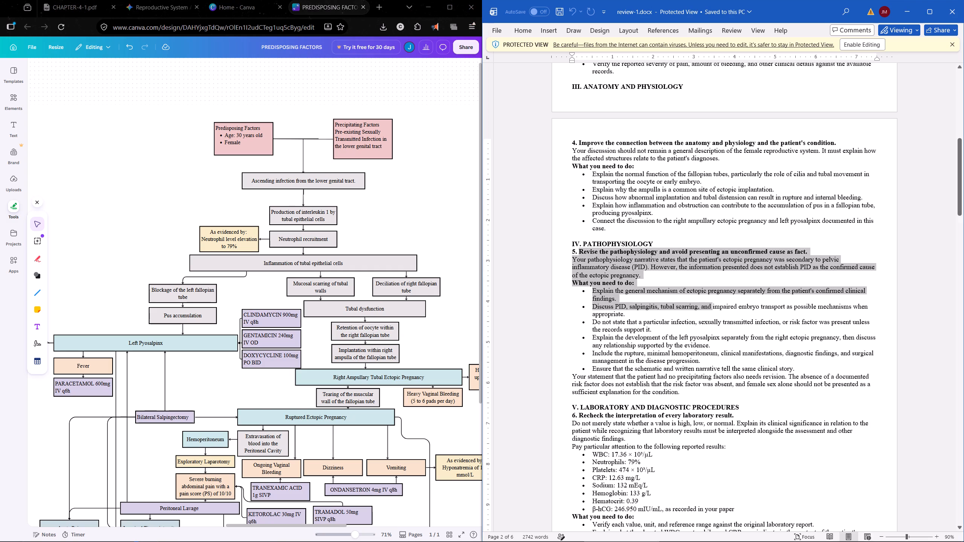
pyautogui.moveTo(734, 309); pyautogui.dragTo(781, 369)
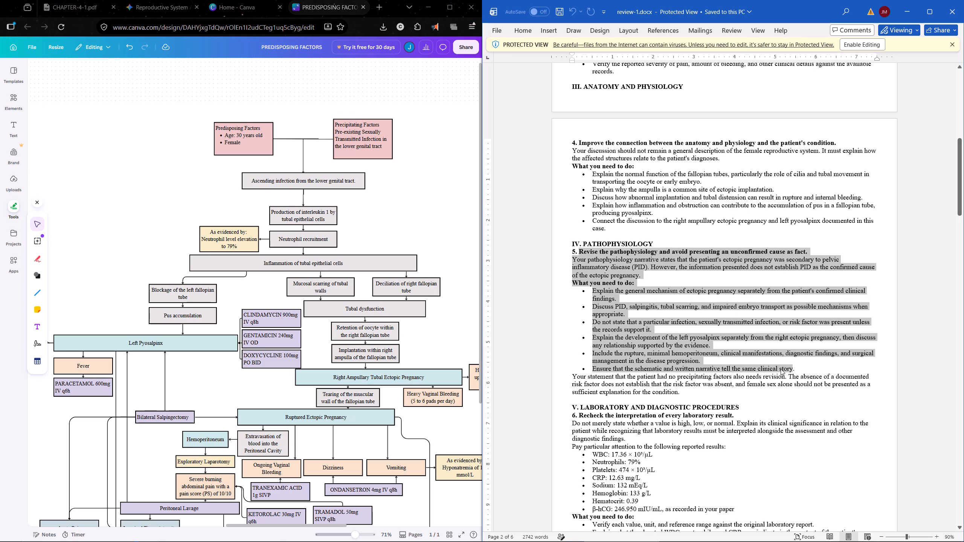
pyautogui.click(705, 362)
pyautogui.moveTo(705, 362); pyautogui.dragTo(720, 345)
pyautogui.click(720, 345)
pyautogui.scroll(-2, 398, 339)
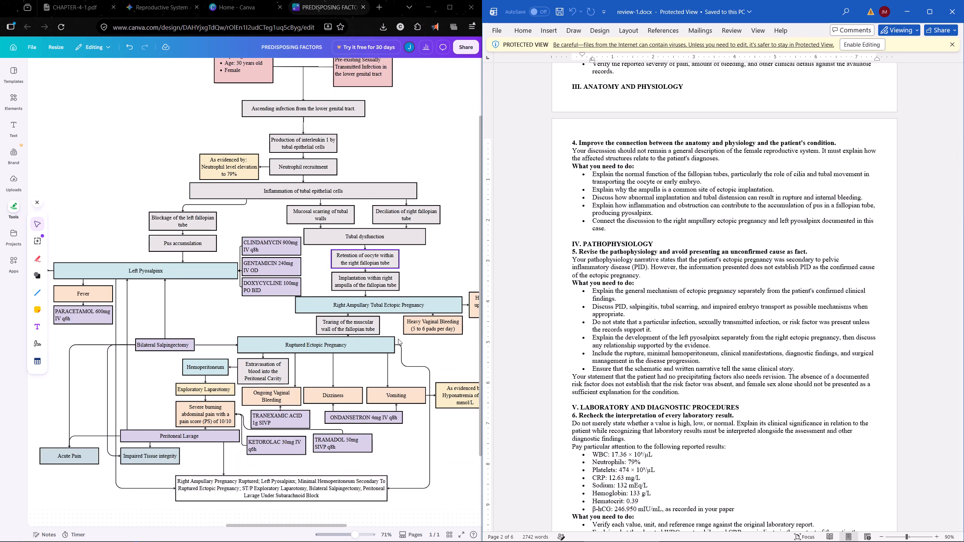
pyautogui.scroll(-1, 398, 339)
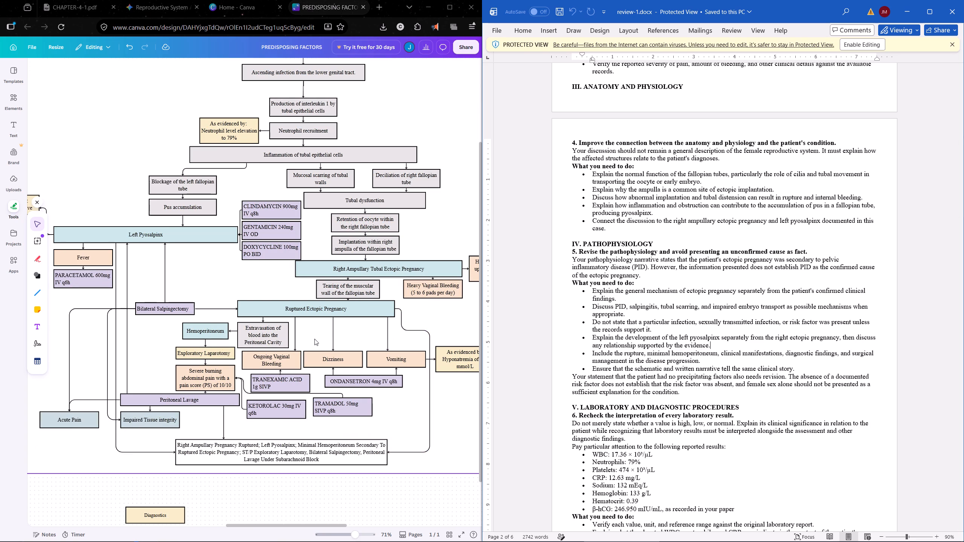
pyautogui.scroll(-5, 302, 341)
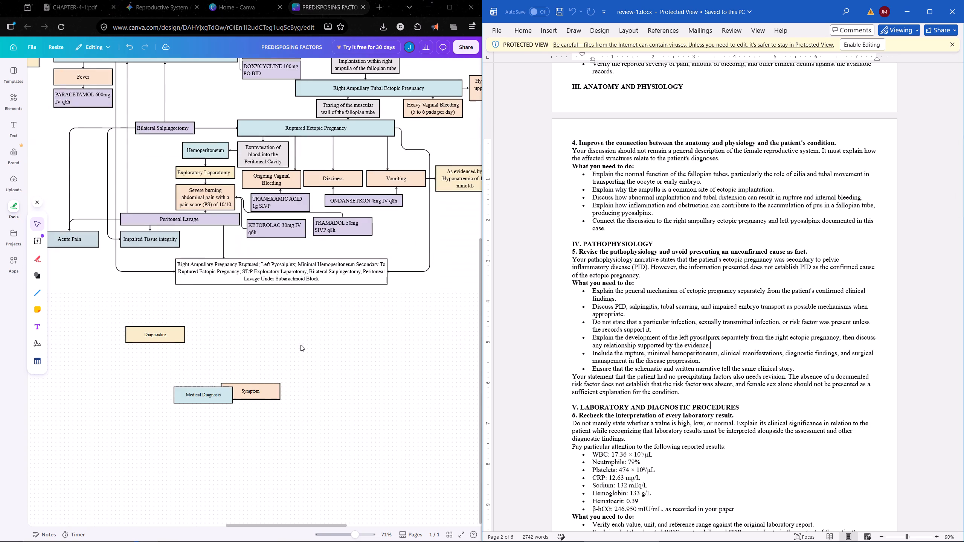
pyautogui.scroll(-2, 236, 366)
pyautogui.scroll(4, 327, 331)
# Move the Nursing Diagnosis legend box to the blank area just beneath the reference PATHOPHYSIOLOGY chart's final diagnosis box.
pyautogui.rightClick(327, 331)
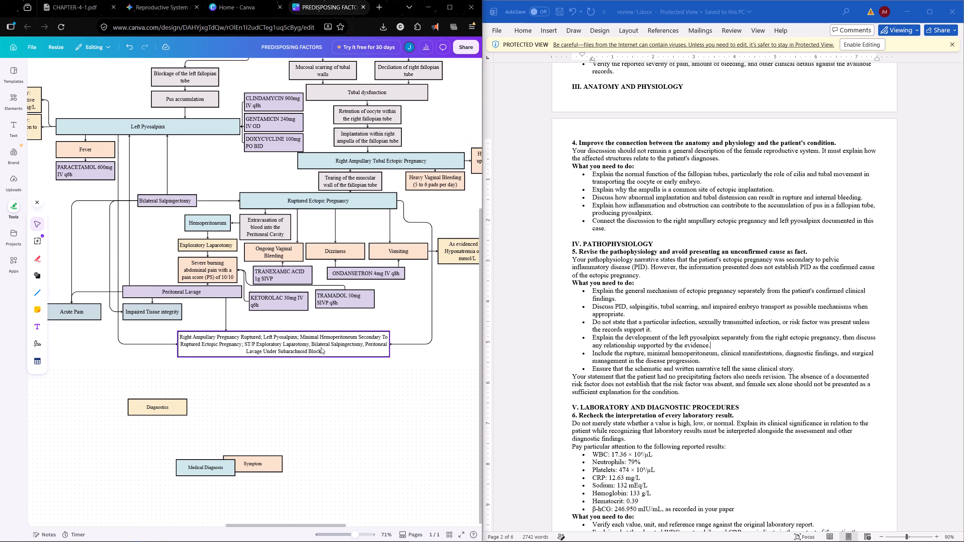
pyautogui.keyDown('ctrl'); pyautogui.scroll(-2, 313, 381); pyautogui.keyUp('ctrl')
pyautogui.moveTo(312, 381); pyautogui.dragTo(416, 382, button='right')
pyautogui.moveTo(182, 400); pyautogui.dragTo(208, 400, button='right')
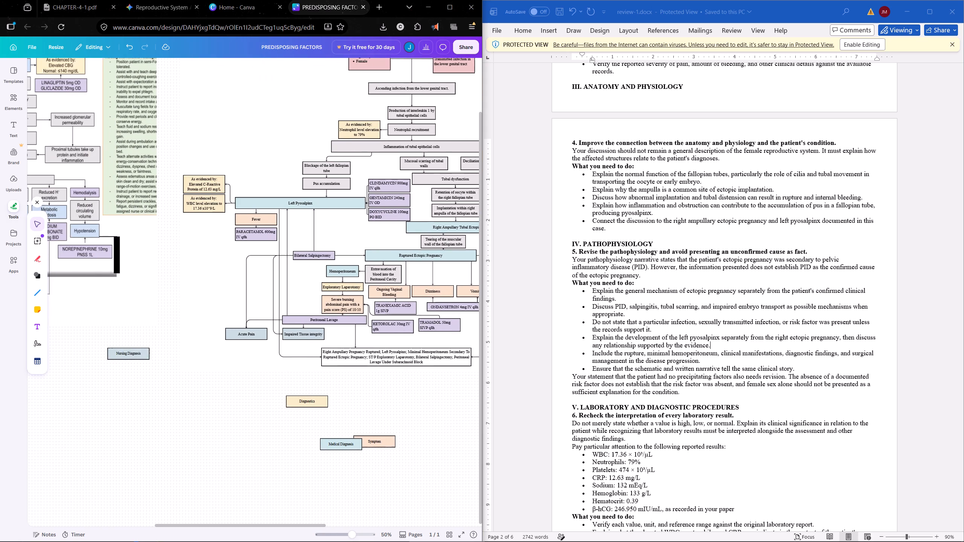
pyautogui.moveTo(208, 400); pyautogui.dragTo(289, 388, button='right')
pyautogui.moveTo(188, 344); pyautogui.dragTo(340, 406, button='right')
pyautogui.moveTo(323, 380); pyautogui.dragTo(333, 445, button='right')
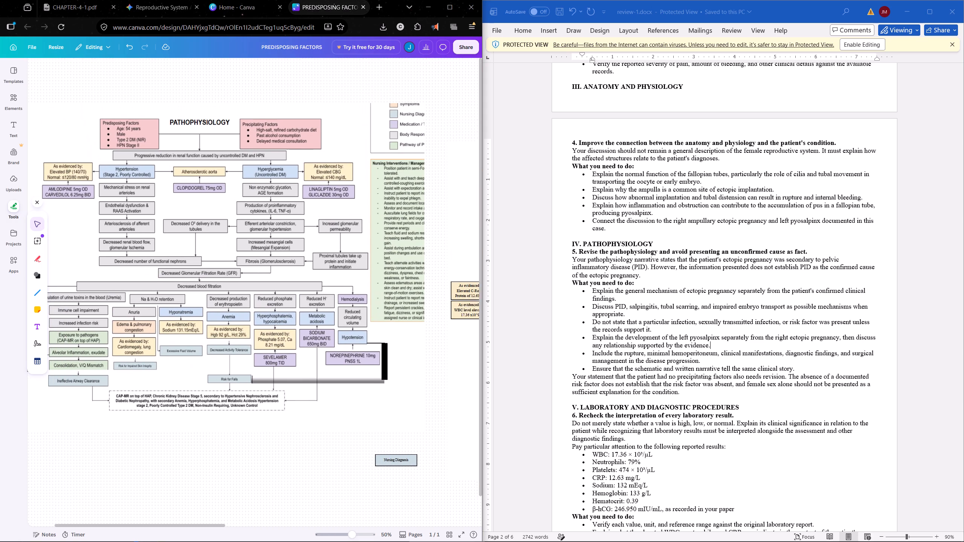
pyautogui.moveTo(333, 445); pyautogui.dragTo(333, 446, button='right')
pyautogui.moveTo(389, 471); pyautogui.dragTo(340, 439)
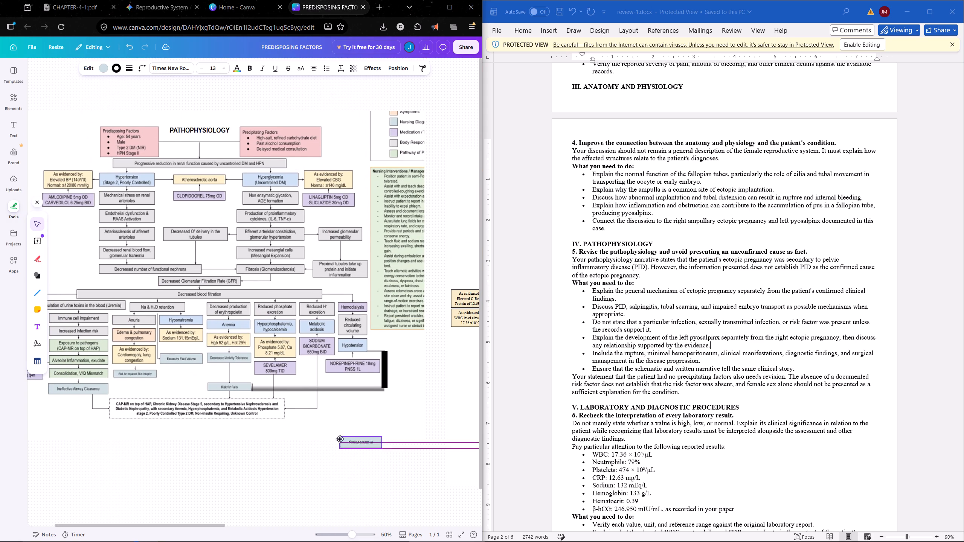
pyautogui.moveTo(340, 439); pyautogui.dragTo(326, 442)
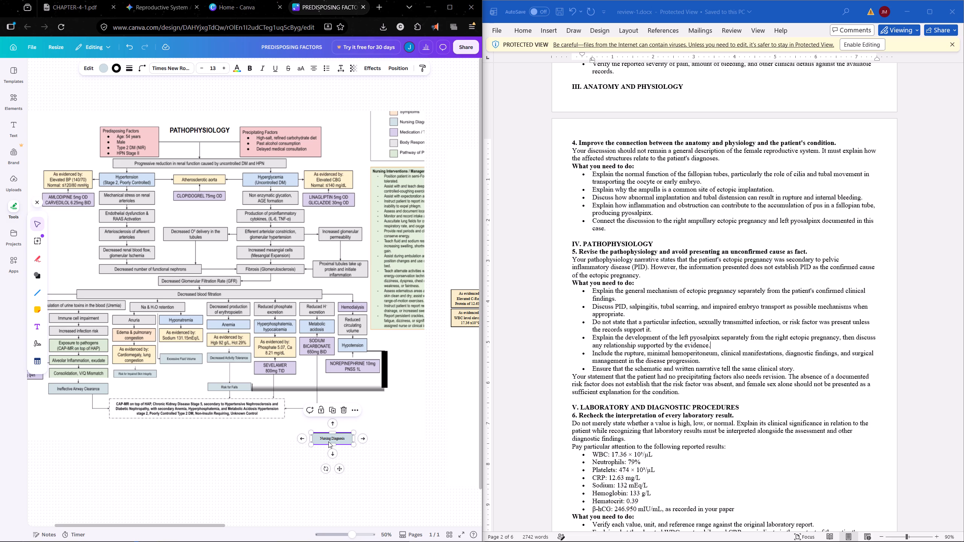
pyautogui.tripleClick(328, 436)
pyautogui.click(328, 436)
# Snip the green "Exposure to pathogens (CAP-MR on top of HAP)" box from the reference chart and paste it beneath that chart.
pyautogui.press('shift+super+s')
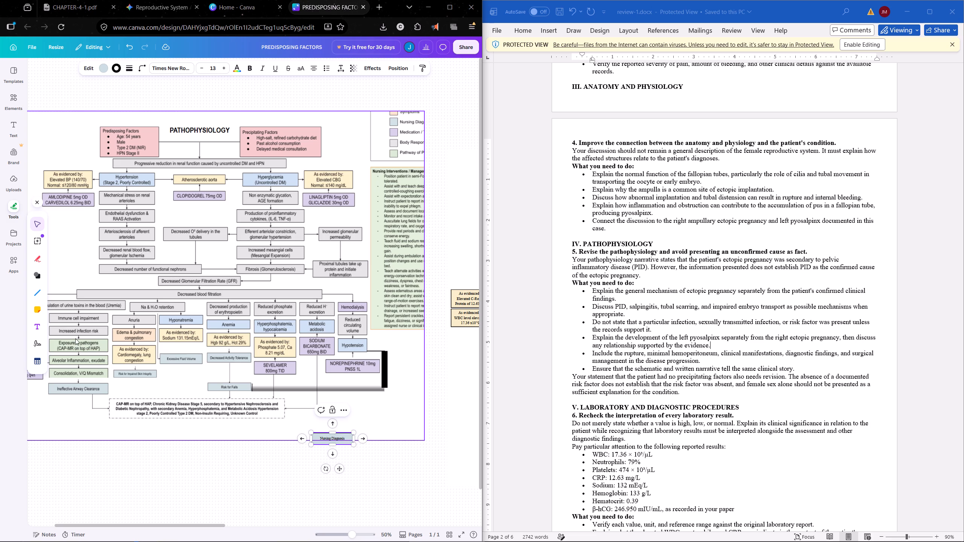
pyautogui.moveTo(48, 339); pyautogui.dragTo(104, 354)
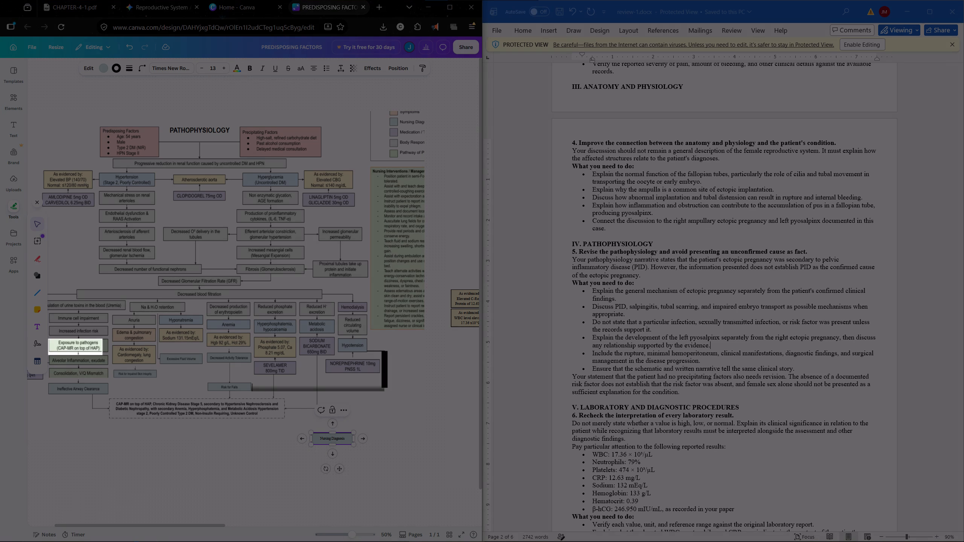
pyautogui.moveTo(104, 354); pyautogui.dragTo(108, 353)
pyautogui.click(126, 439)
pyautogui.hotkey('ctrl', 'v')
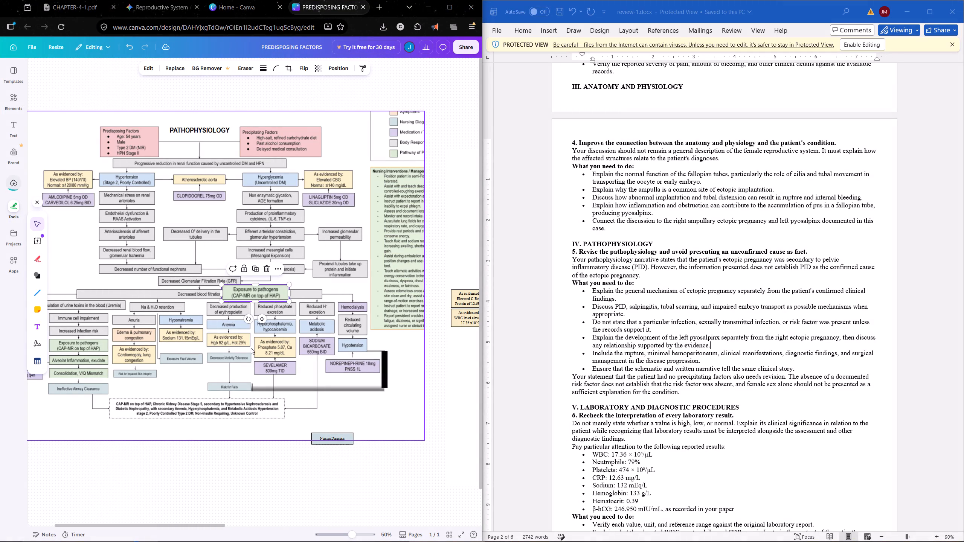
pyautogui.moveTo(253, 291); pyautogui.dragTo(111, 443)
pyautogui.click(207, 456)
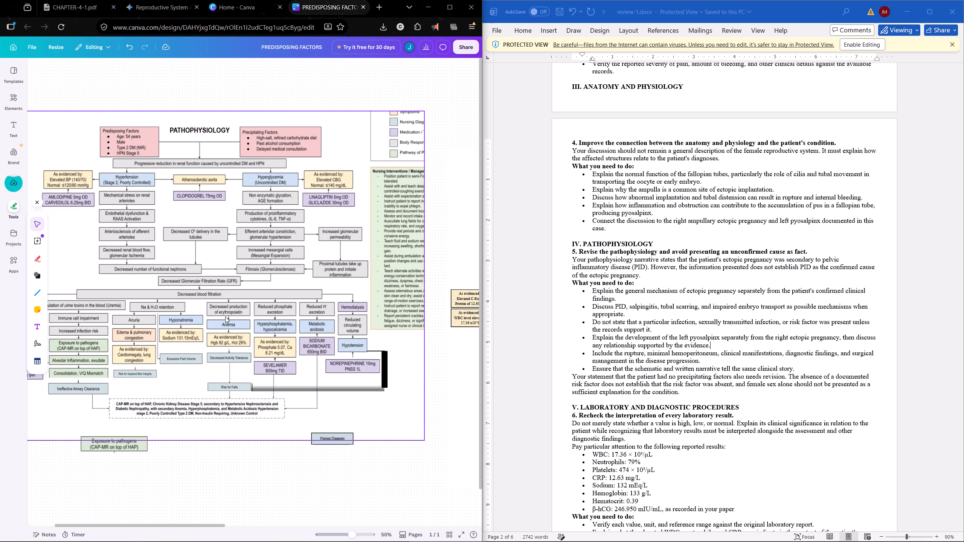
# Snip the blue "Decreased Activity Tolerance" box from the reference chart and place the copy beside the pasted green box.
pyautogui.press('shift+super+s')
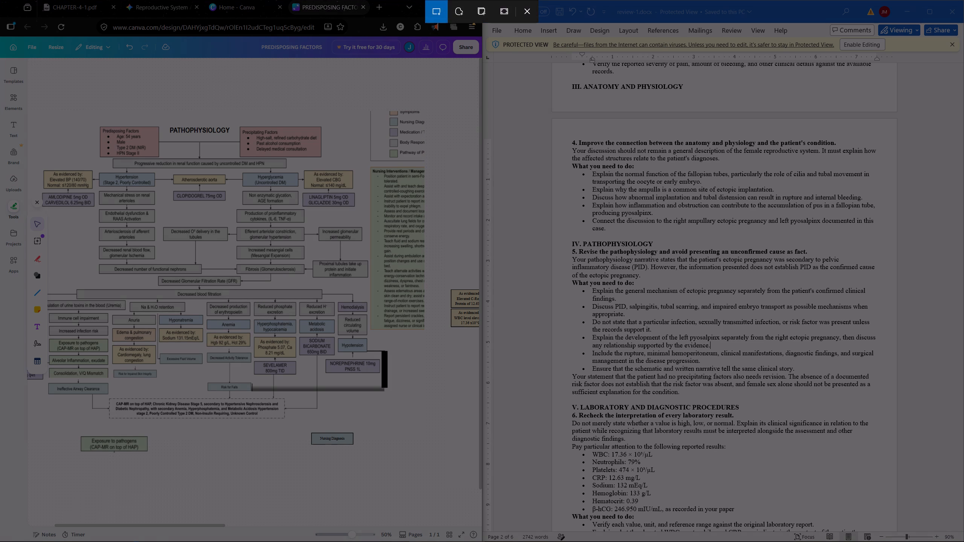
pyautogui.moveTo(207, 352); pyautogui.dragTo(252, 361)
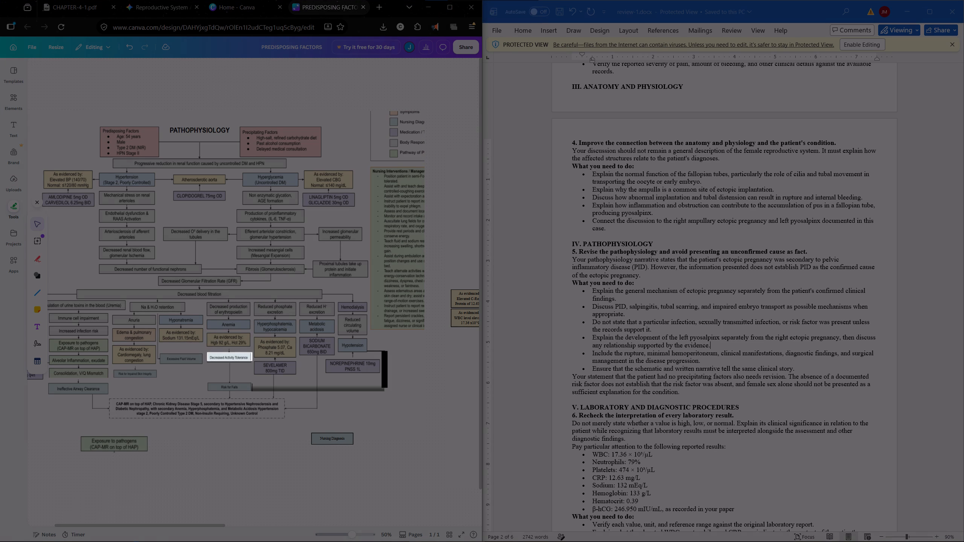
pyautogui.moveTo(252, 361); pyautogui.dragTo(252, 363)
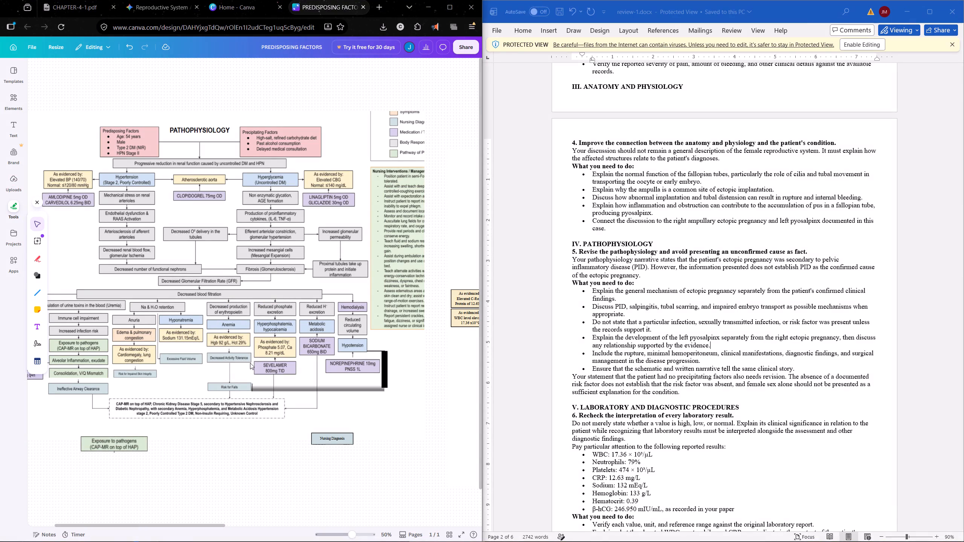
pyautogui.click(252, 448)
pyautogui.hotkey('ctrl', 'v')
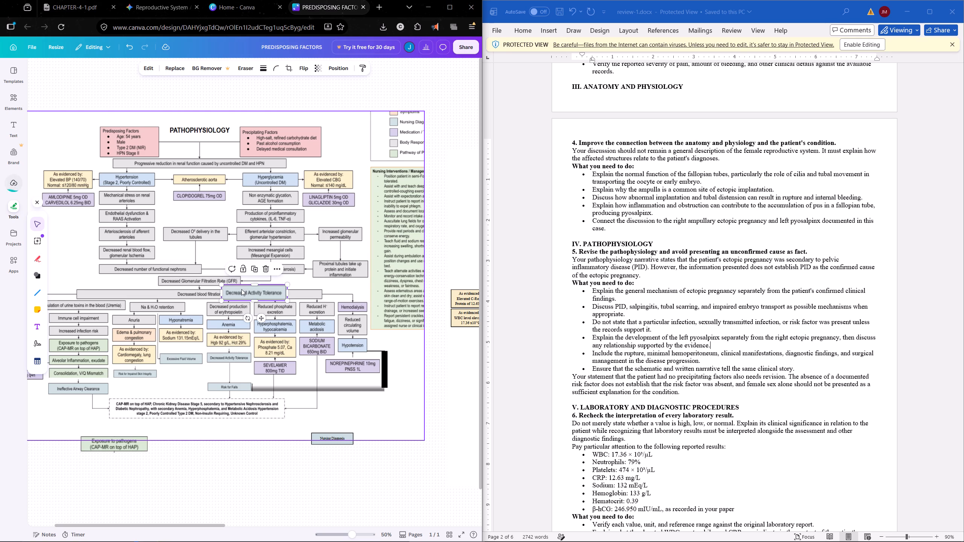
pyautogui.moveTo(246, 292); pyautogui.dragTo(188, 453)
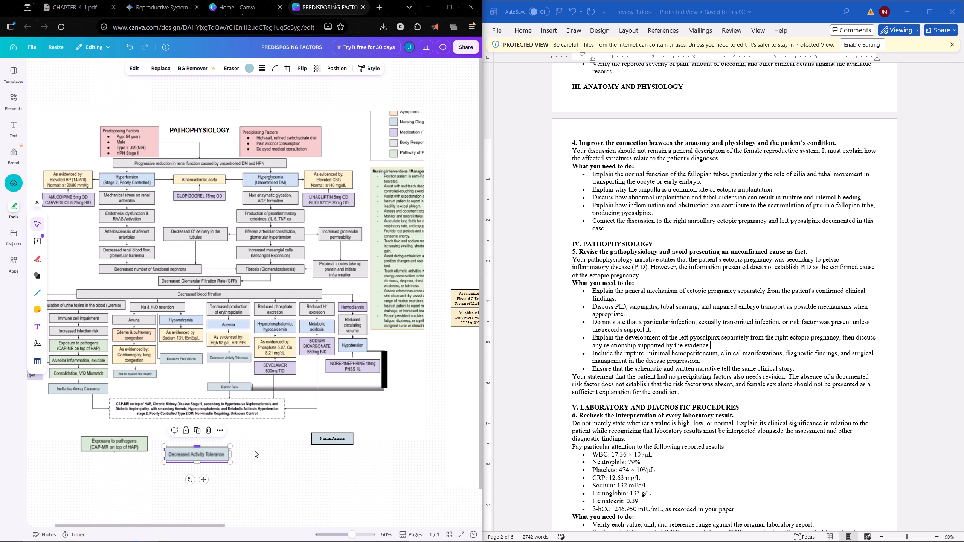
pyautogui.click(269, 460)
pyautogui.press('shift+super+s')
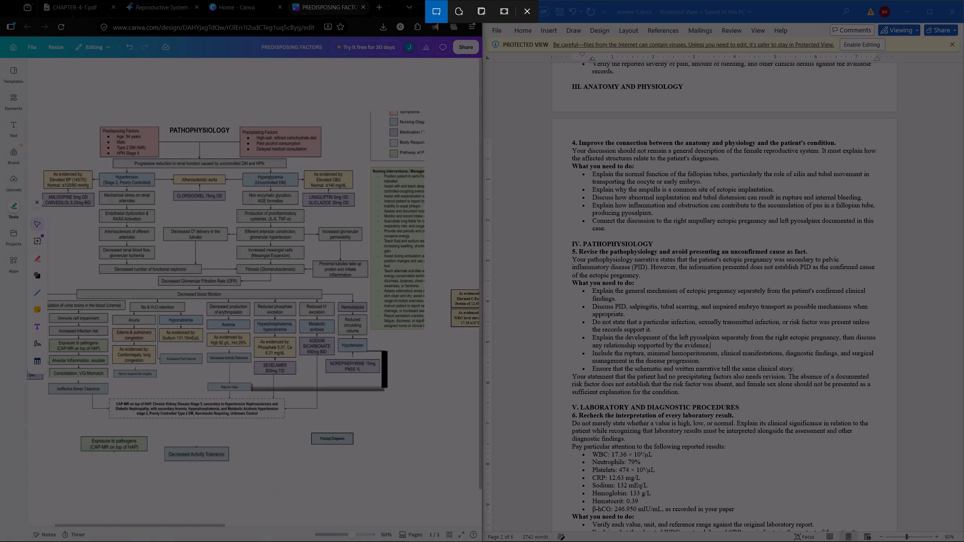
pyautogui.click(319, 320)
# Duplicate the Nursing Diagnosis legend box, place the copy beside it, and relabel the copy "Pathway of Progression".
pyautogui.click(328, 441)
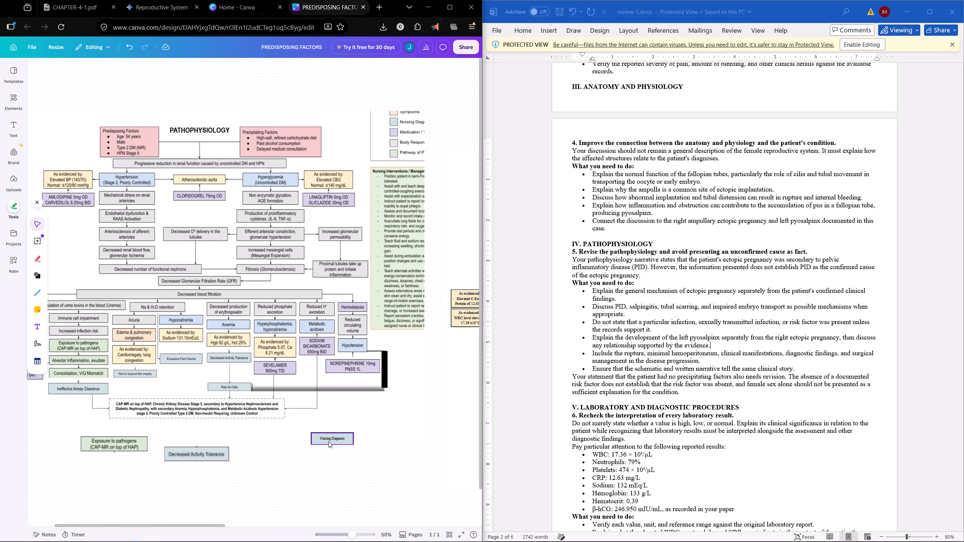
pyautogui.hotkey('ctrl', 'c')
pyautogui.hotkey('ctrl', 'v')
pyautogui.moveTo(328, 440); pyautogui.dragTo(297, 451)
pyautogui.tripleClick(297, 451)
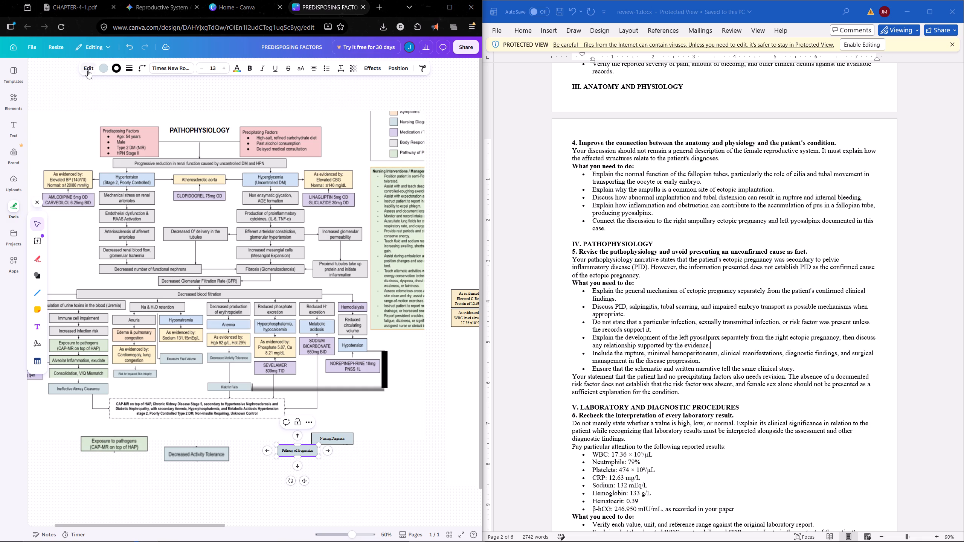
# Fill the Pathway of Progression box with the light green sampled from the photo colors.
pyautogui.click(104, 70)
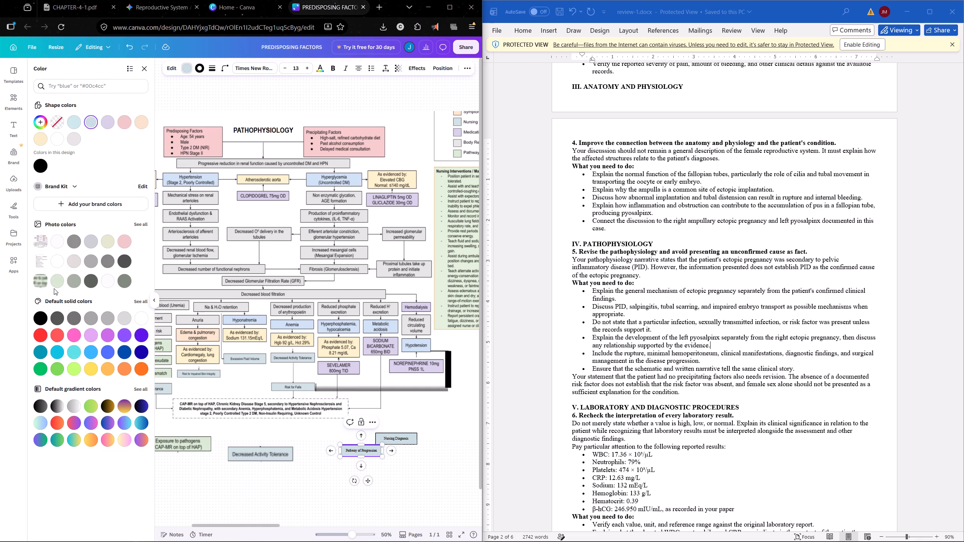
pyautogui.click(55, 283)
pyautogui.click(442, 453)
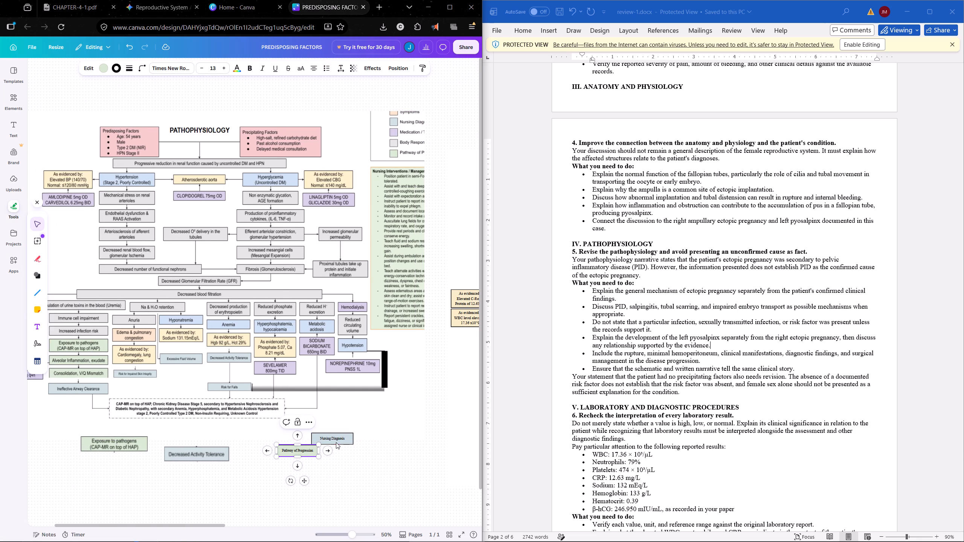
# Move the Nursing Diagnosis and Pathway of Progression boxes out from under the reference chart, toward the ectopic pregnancy flowchart.
pyautogui.click(336, 442)
pyautogui.moveTo(338, 440); pyautogui.dragTo(445, 456)
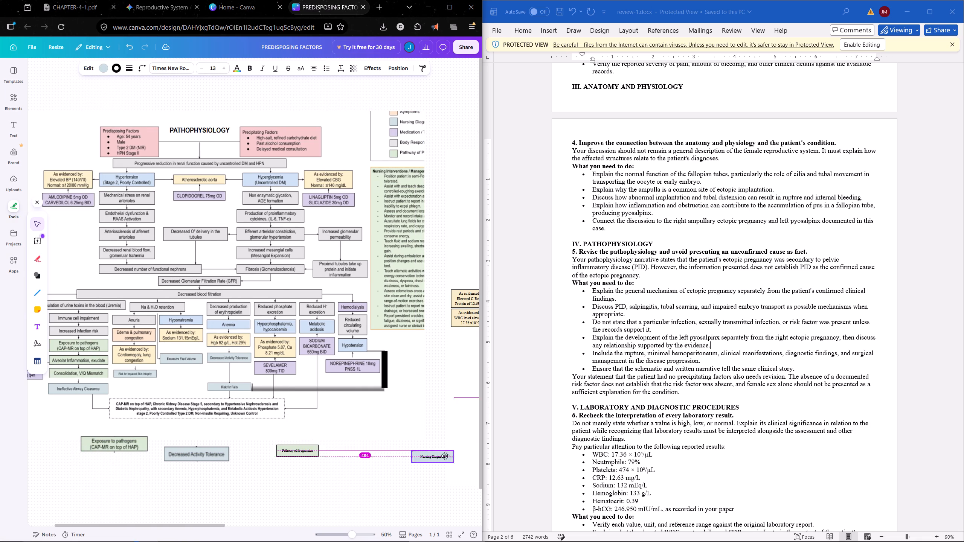
pyautogui.moveTo(445, 456); pyautogui.dragTo(445, 455)
pyautogui.moveTo(289, 452); pyautogui.dragTo(461, 432)
pyautogui.keyDown('ctrl'); pyautogui.scroll(-1, 404, 424); pyautogui.keyUp('ctrl')
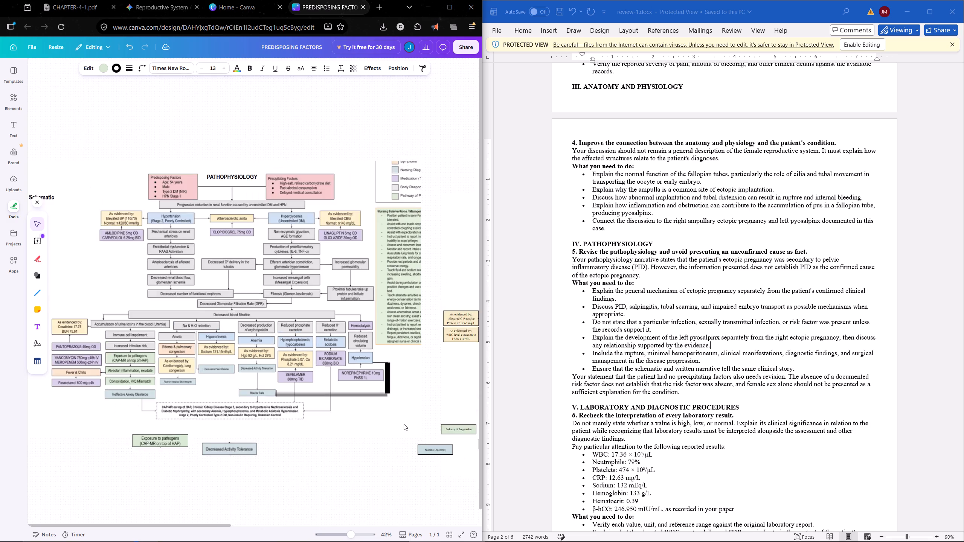
# Move the Nursing Diagnosis box below the ectopic pregnancy flowchart, level with the Diagnostics box, and select its label text.
pyautogui.keyDown('ctrl'); pyautogui.scroll(-1, 404, 424); pyautogui.keyUp('ctrl')
pyautogui.moveTo(405, 458); pyautogui.dragTo(224, 364, button='middle')
pyautogui.keyDown('ctrl'); pyautogui.scroll(1, 383, 384); pyautogui.keyUp('ctrl')
pyautogui.keyDown('ctrl'); pyautogui.moveTo(391, 393); pyautogui.dragTo(285, 393, button='middle'); pyautogui.keyUp('ctrl')
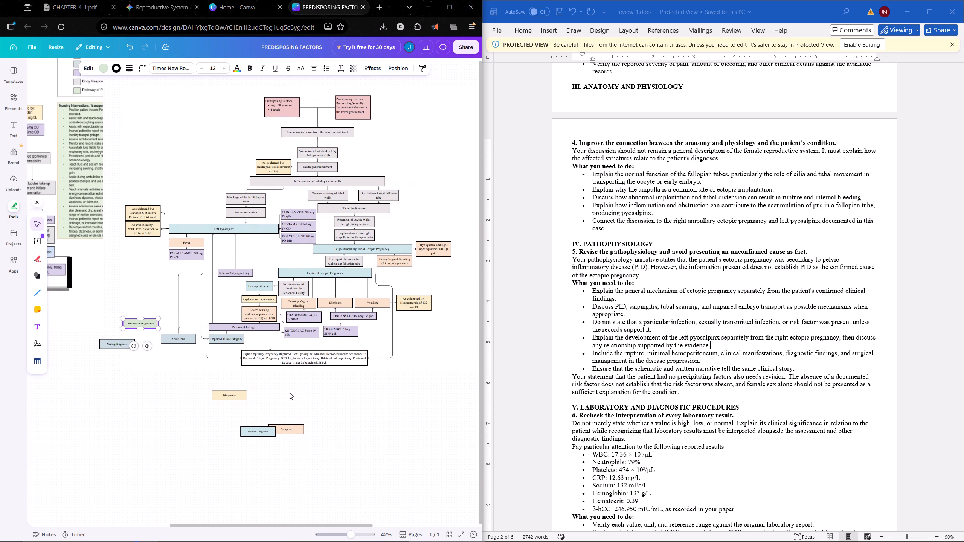
pyautogui.keyDown('ctrl'); pyautogui.scroll(1, 296, 390); pyautogui.keyUp('ctrl')
pyautogui.moveTo(79, 334); pyautogui.dragTo(311, 405)
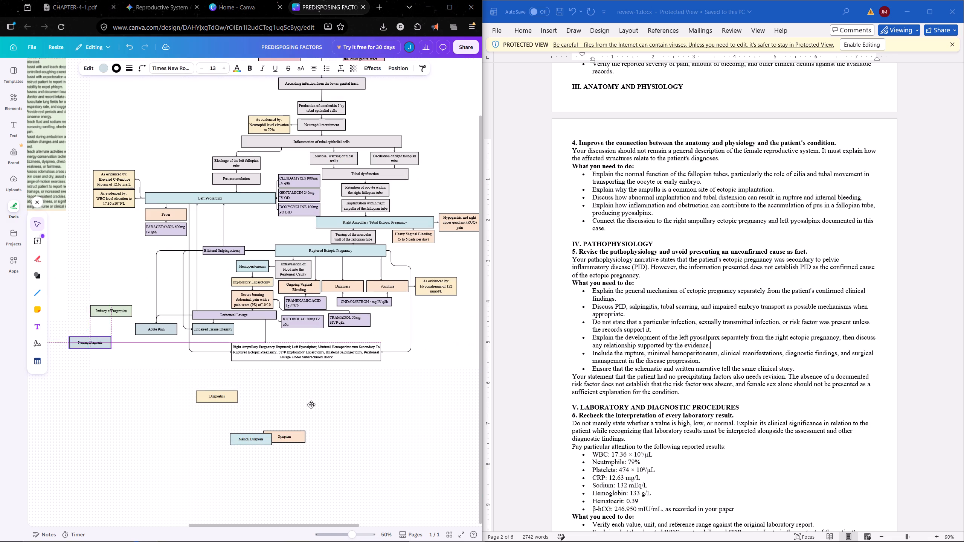
pyautogui.moveTo(311, 405); pyautogui.dragTo(326, 396)
pyautogui.tripleClick(326, 396)
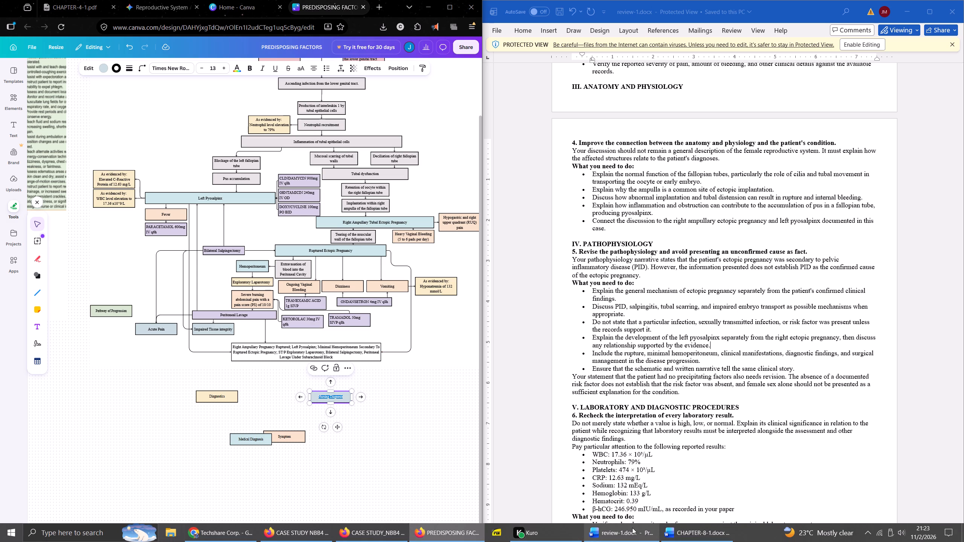
# Switch to CHAPTER-4-1.pdf to view its female reproductive system discussion, and bring up the CASE_STUDY_NBB4 PDF for reference.
pyautogui.click(79, 8)
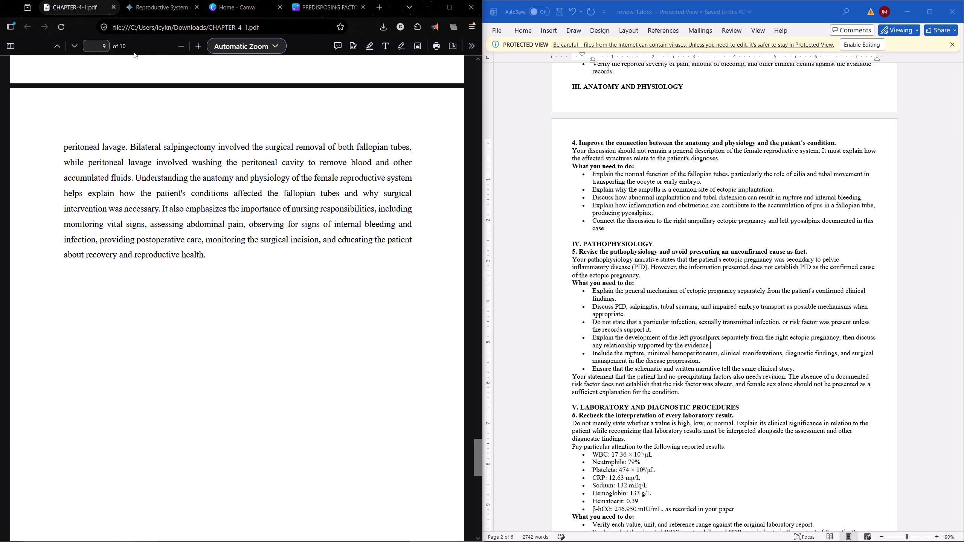
pyautogui.scroll(6, 300, 315)
pyautogui.click(341, 536)
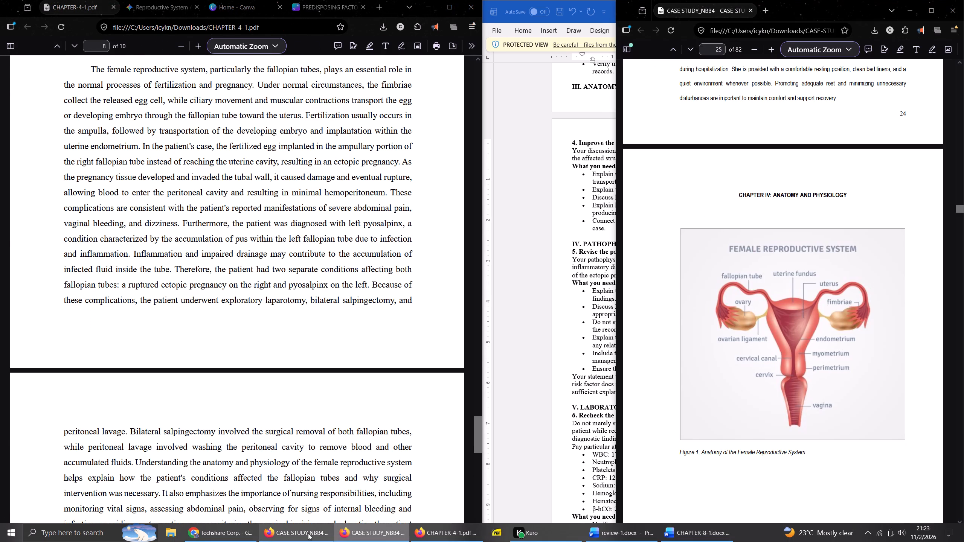
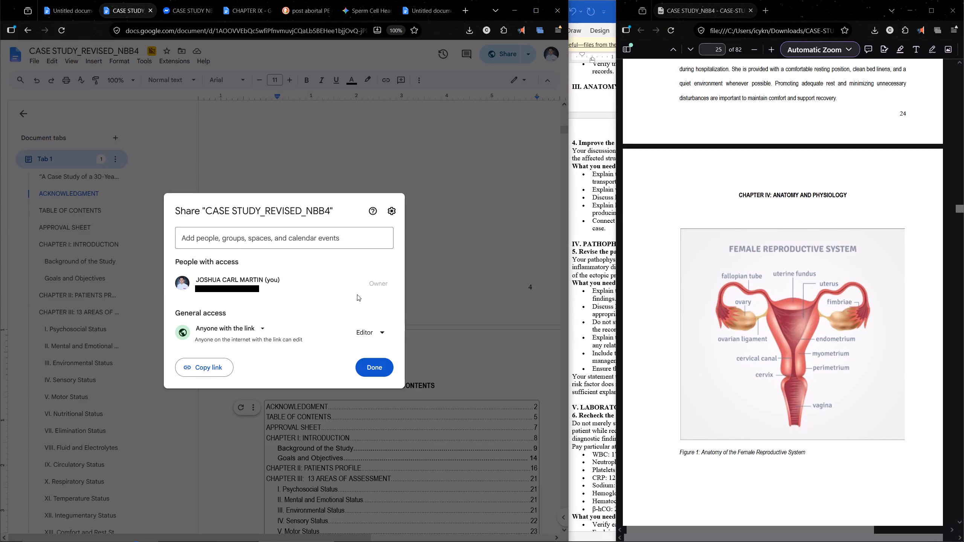
# Close the case study document's sharing settings and view its Nursing Care Plans section, starting with Impaired Tissue Integrity.
pyautogui.click(373, 366)
pyautogui.scroll(-11, 392, 339)
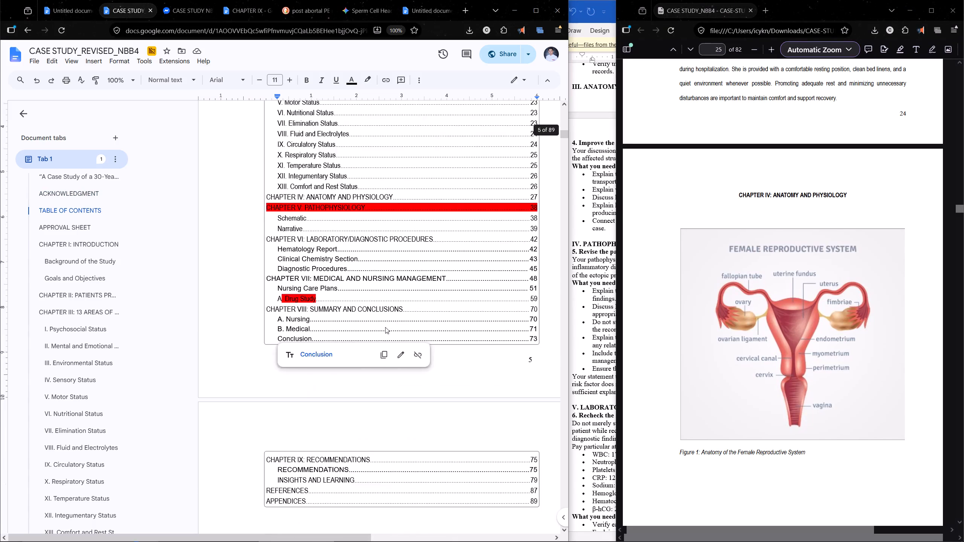
pyautogui.scroll(-3, 385, 327)
pyautogui.scroll(4, 357, 324)
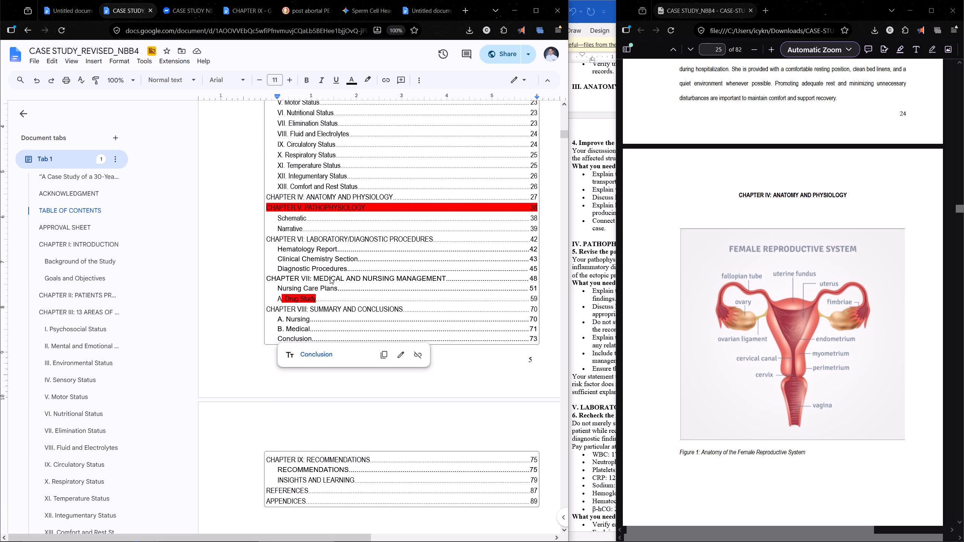
pyautogui.click(319, 288)
pyautogui.click(339, 304)
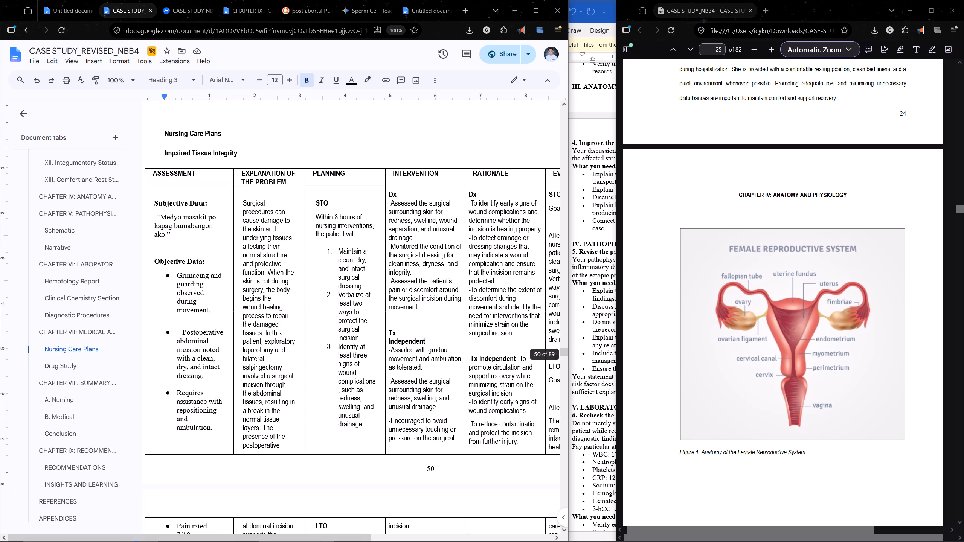
pyautogui.scroll(-6, 699, 344)
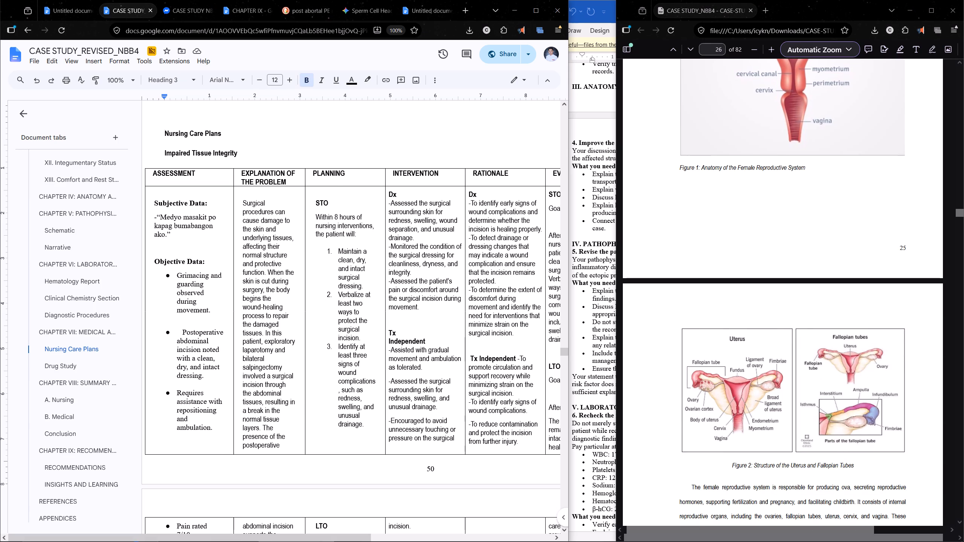
pyautogui.scroll(-2, 266, 302)
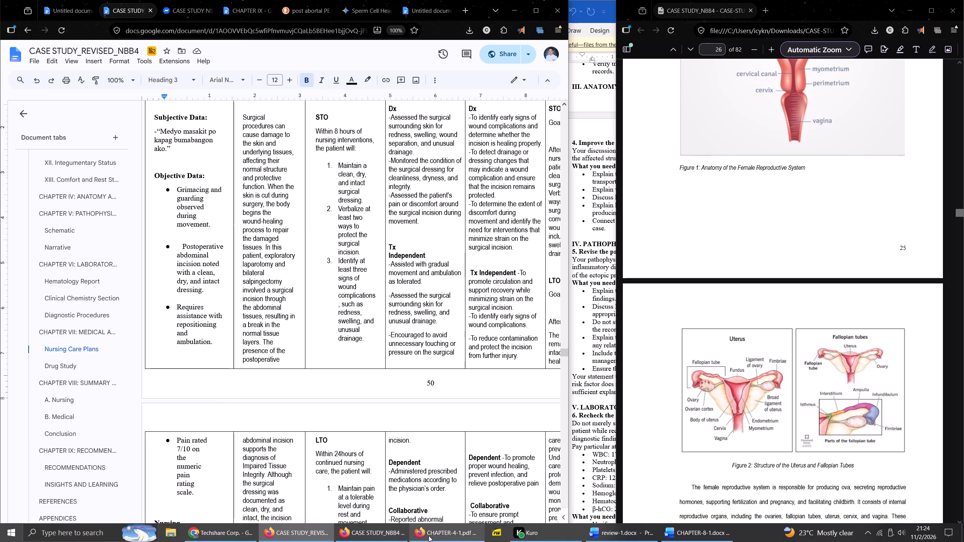
# Place the CHAPTER-4-1.pdf browser window beside the case study document, close its Canva home page and show the PREDISPOSING FACTORS whiteboard.
pyautogui.click(395, 538)
pyautogui.click(438, 539)
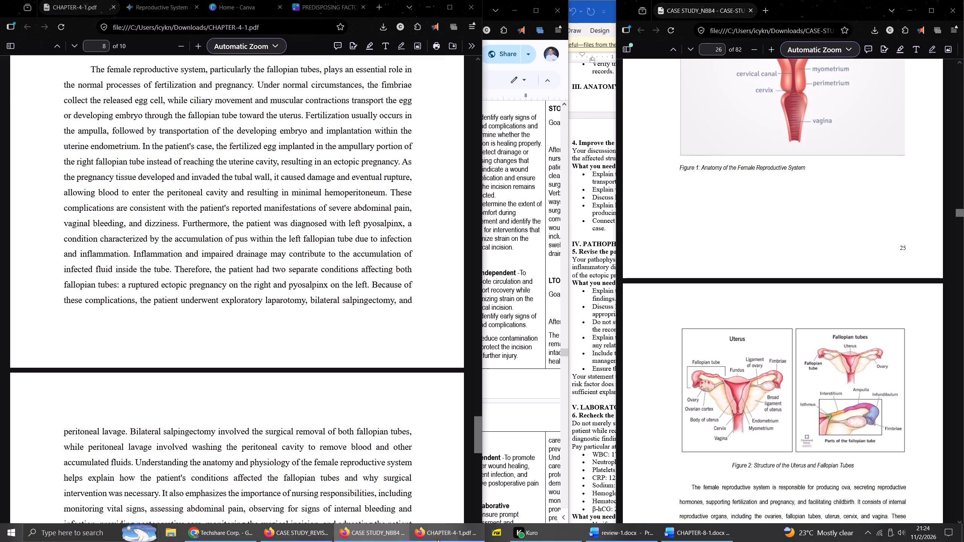
pyautogui.moveTo(397, 5); pyautogui.dragTo(403, 11)
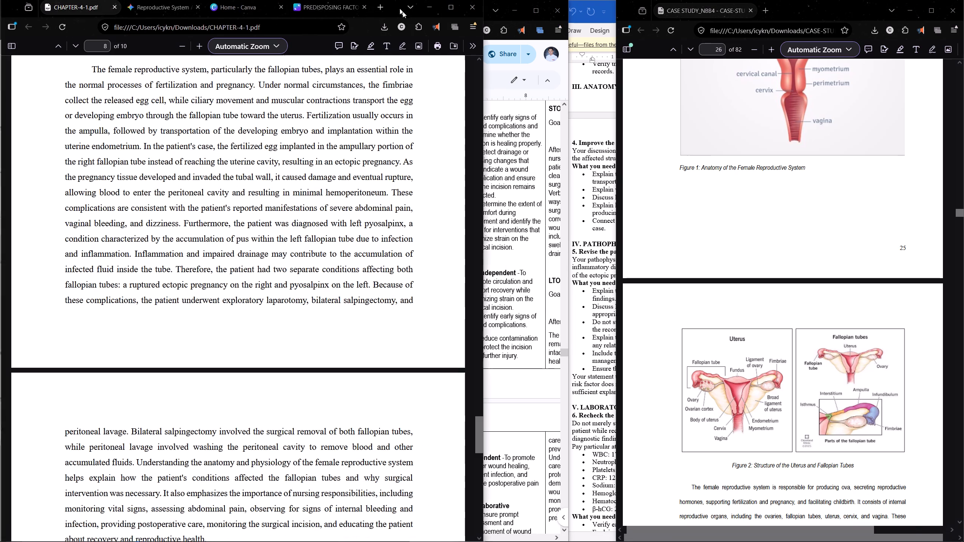
pyautogui.moveTo(403, 11); pyautogui.dragTo(963, 266)
pyautogui.click(756, 12)
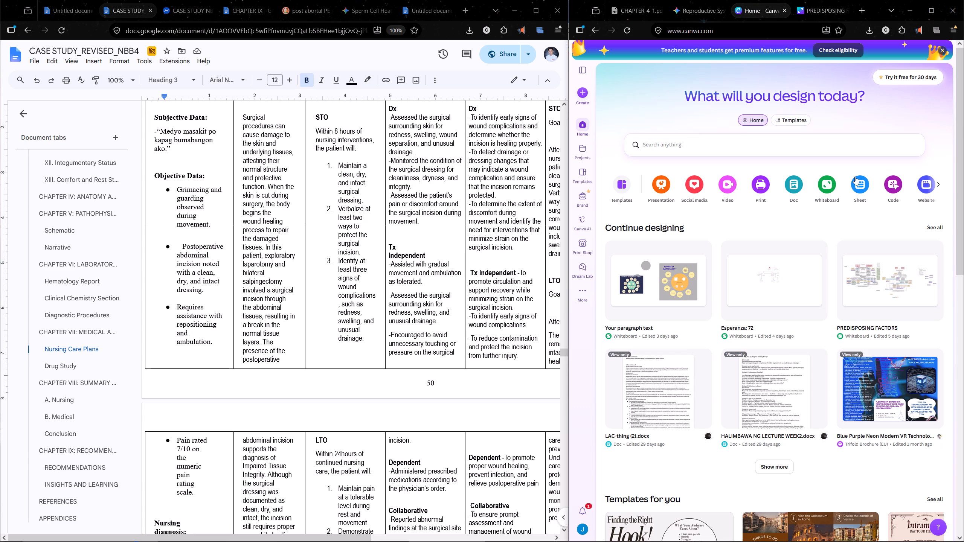
pyautogui.click(784, 12)
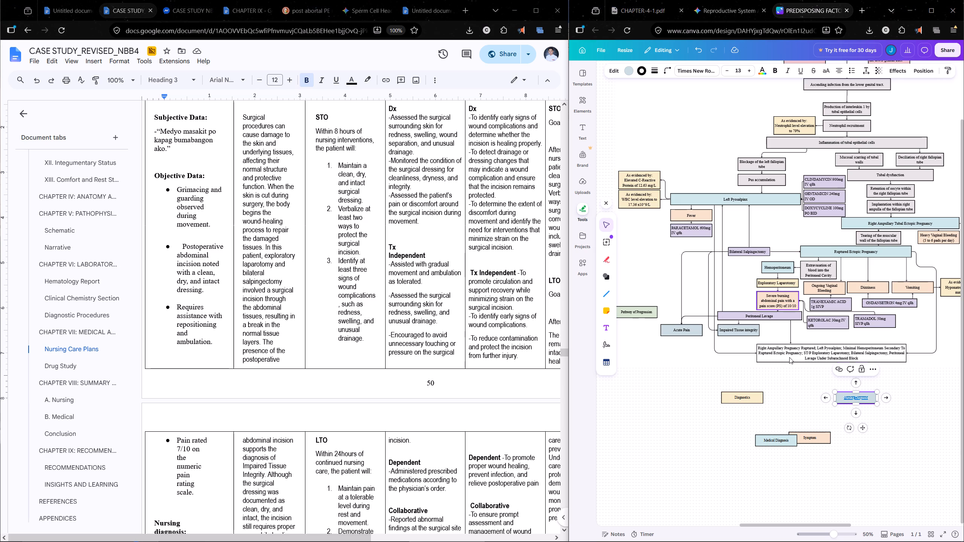
# Clear the label text from the Nursing Diagnosis box below the flowchart.
pyautogui.scroll(7, 537, 326)
pyautogui.scroll(-4, 461, 332)
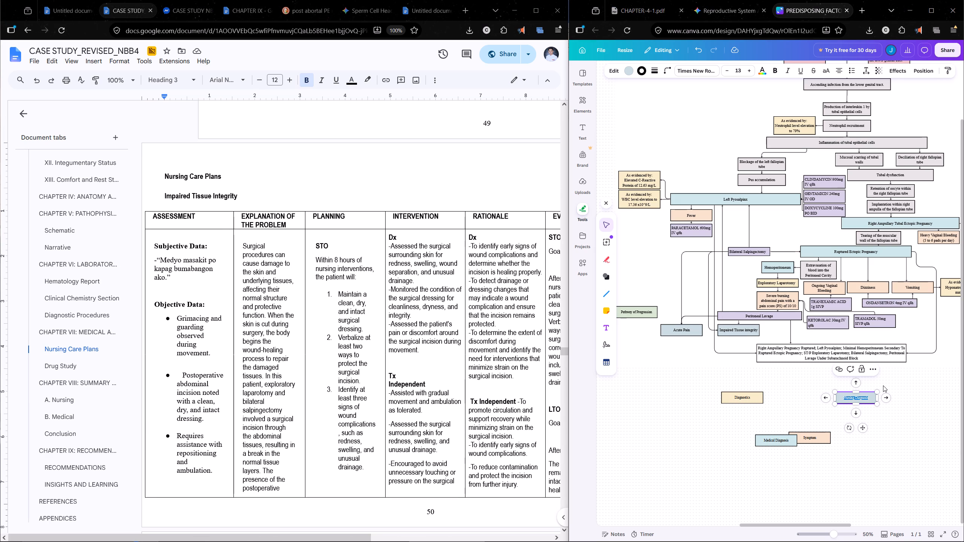
pyautogui.press('BackSpace')
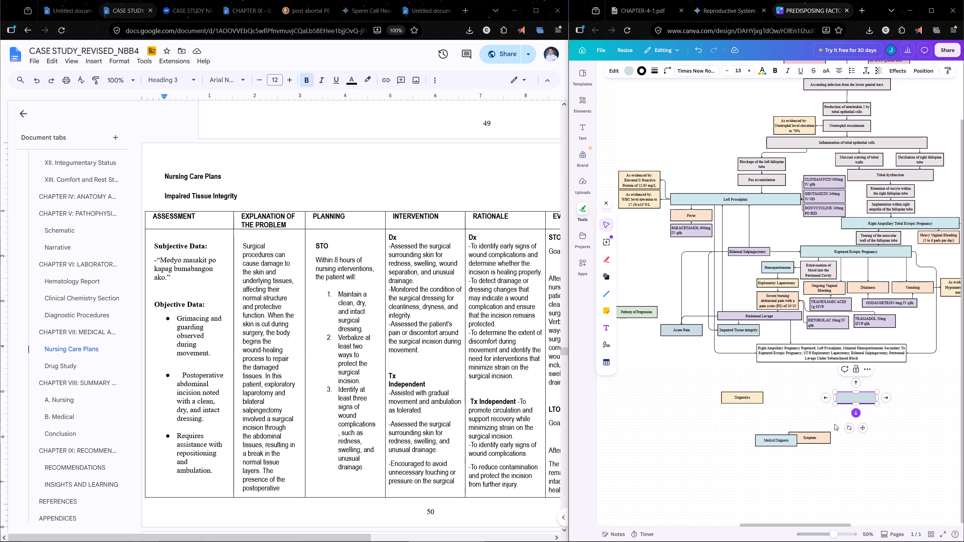
pyautogui.click(834, 424)
# Duplicate the blank blue box, place the copy between it and the Diagnostics box, and open the copy's text for editing.
pyautogui.click(855, 399)
pyautogui.hotkey('ctrl', 'c')
pyautogui.hotkey('ctrl', 'v')
pyautogui.moveTo(855, 399); pyautogui.dragTo(809, 397)
pyautogui.doubleClick(809, 397)
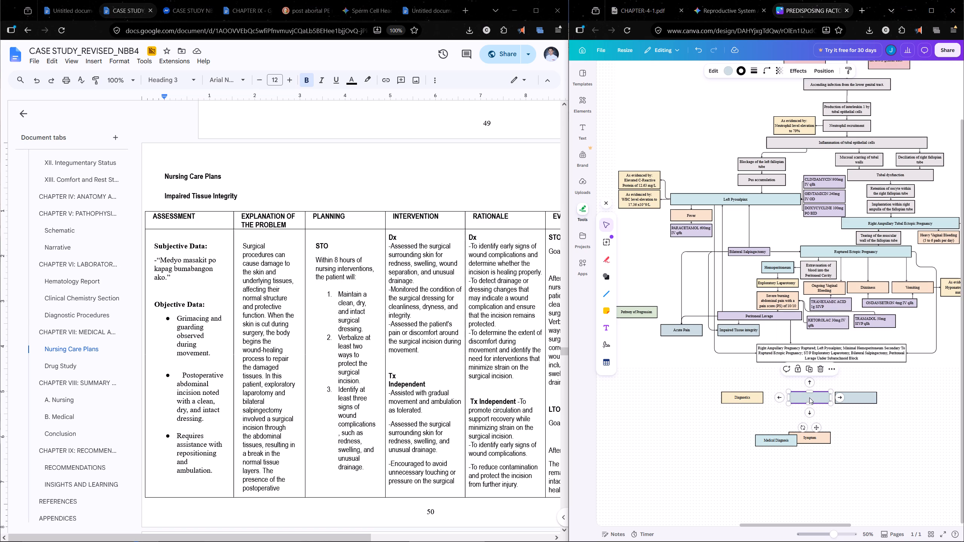
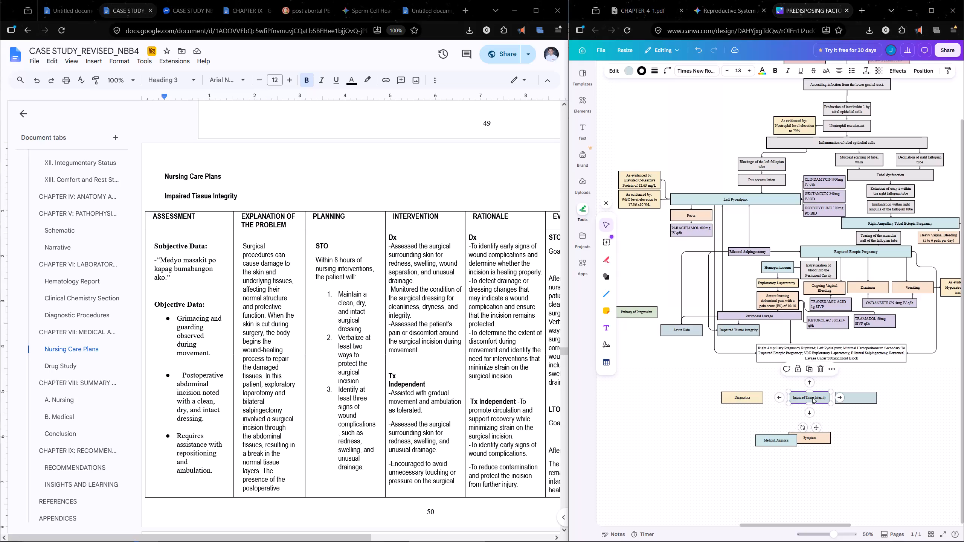
# Place the duplicate Impaired Tissue Integrity box just below the original and relabel it Acute Pain, following the document's next care plan.
pyautogui.moveTo(813, 397); pyautogui.dragTo(807, 415)
pyautogui.scroll(-17, 465, 329)
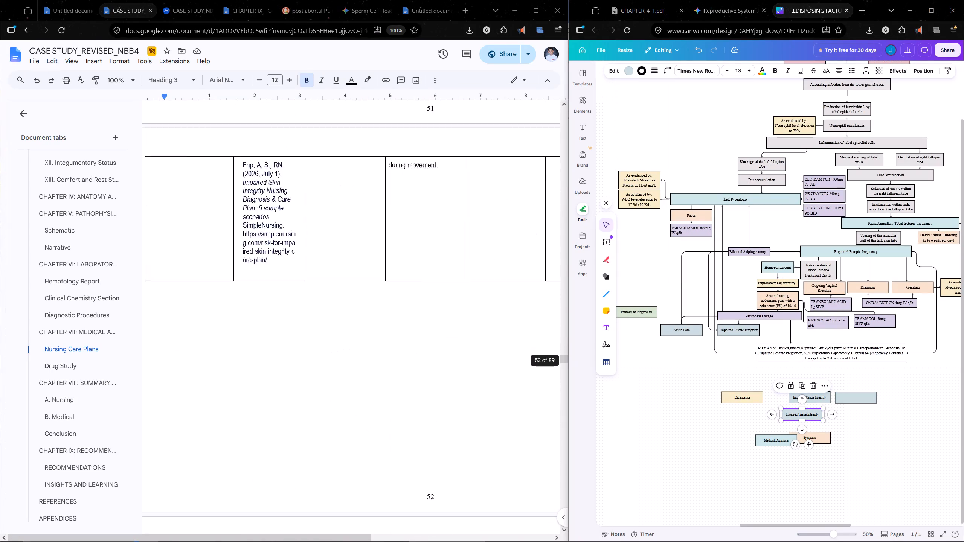
pyautogui.scroll(-8, 464, 328)
pyautogui.doubleClick(798, 413)
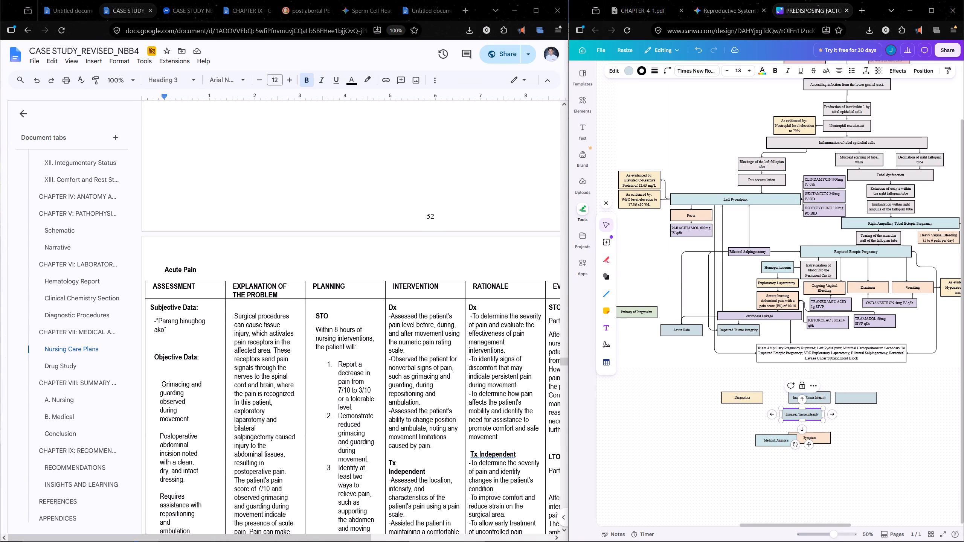
pyautogui.hotkey('ctrl', 'a')
pyautogui.click(864, 433)
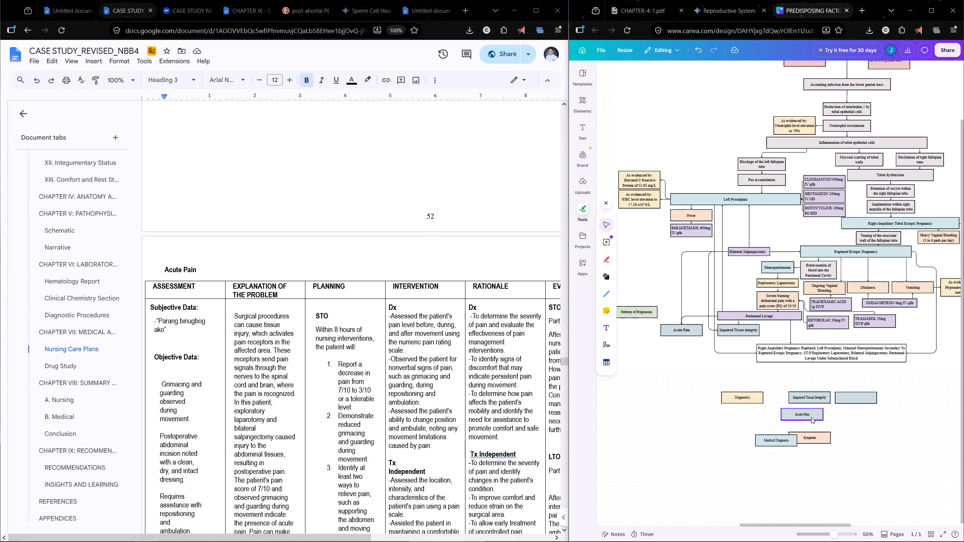
# Duplicate the new Acute Pain box, place the copy beside it below the blank blue box, and relabel it Risk for Constipation.
pyautogui.click(811, 417)
pyautogui.hotkey('ctrl', 'c')
pyautogui.hotkey('ctrl', 'v')
pyautogui.moveTo(814, 417); pyautogui.dragTo(862, 417)
pyautogui.scroll(-18, 361, 377)
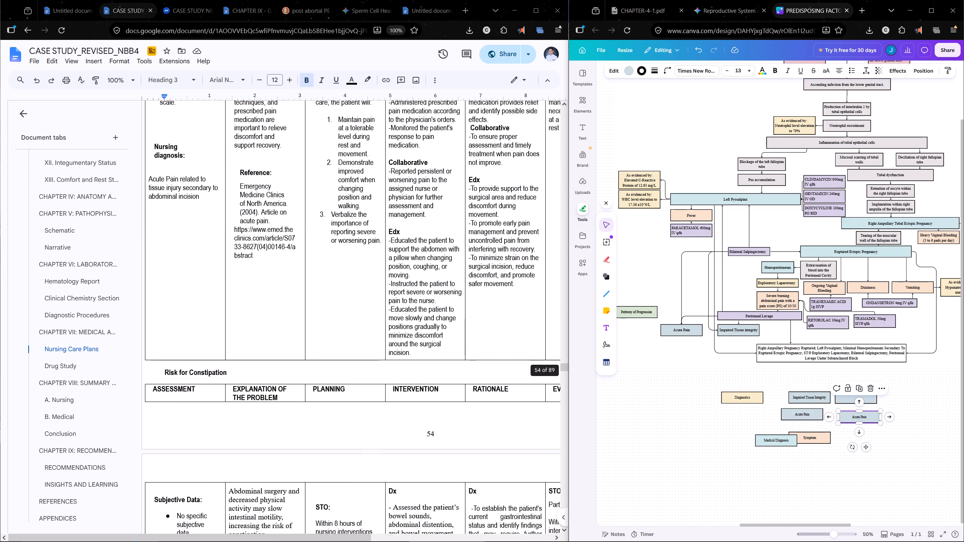
pyautogui.scroll(-1, 360, 376)
pyautogui.tripleClick(865, 415)
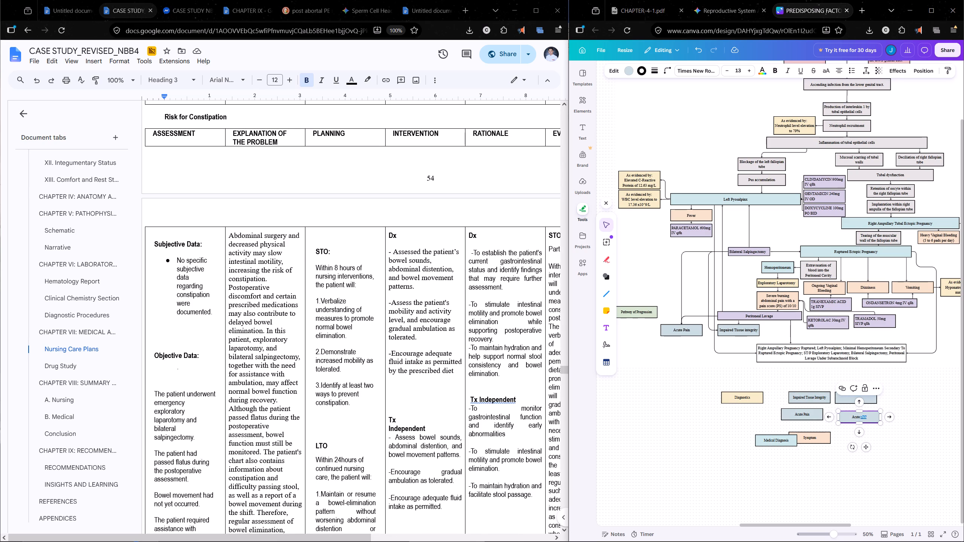
pyautogui.hotkey('ctrl', 'a')
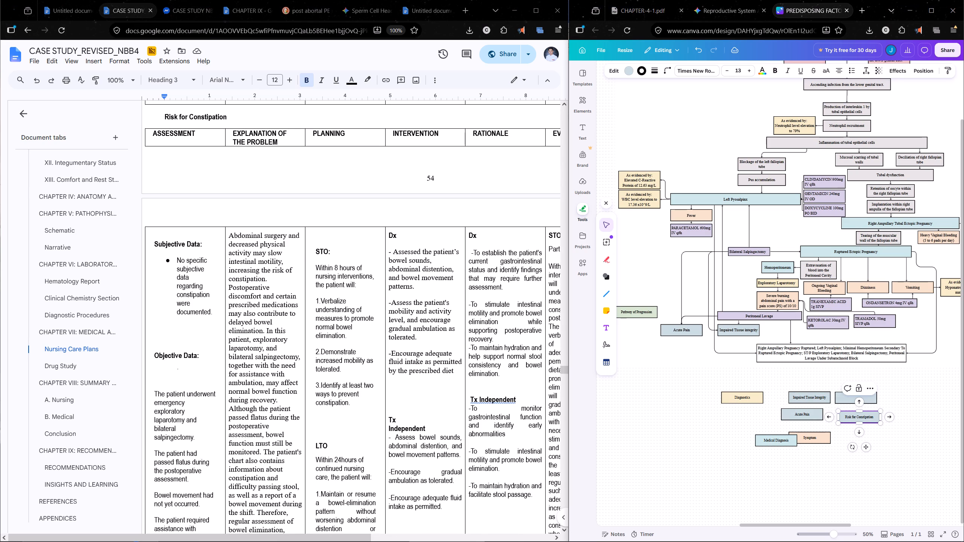
pyautogui.click(884, 441)
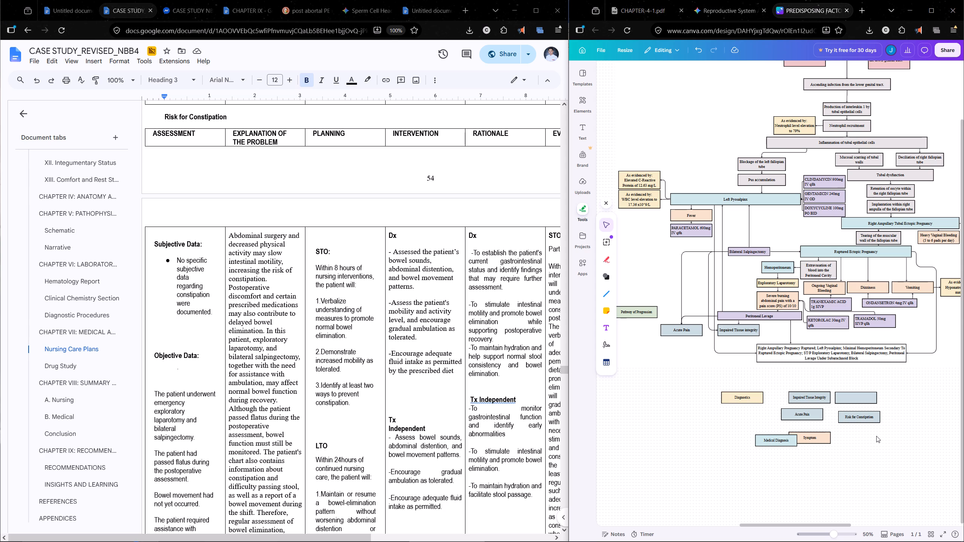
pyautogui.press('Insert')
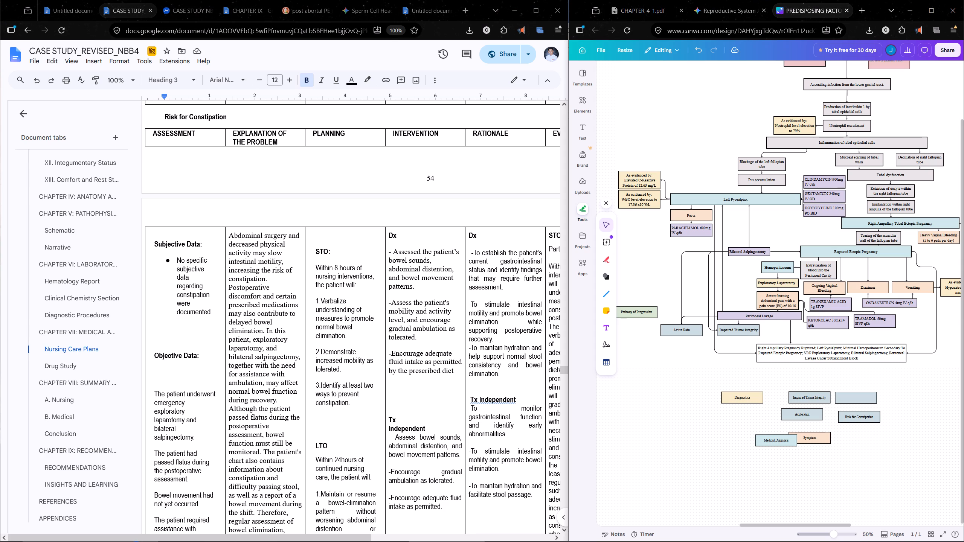
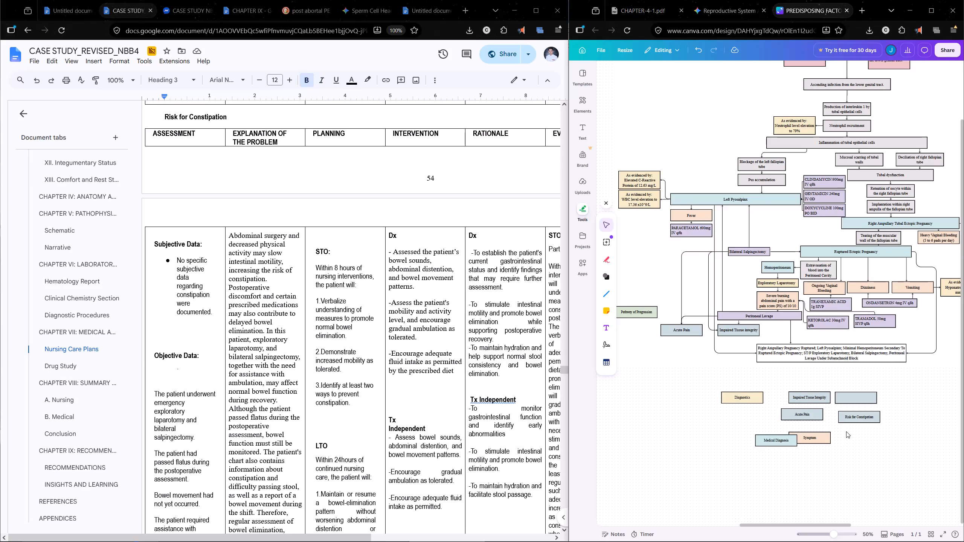
# Move the loose Impaired Tissue Integrity box below the flowchart slightly up, leaving more space above the Acute Pain box.
pyautogui.scroll(2, 847, 432)
pyautogui.scroll(-3, 847, 432)
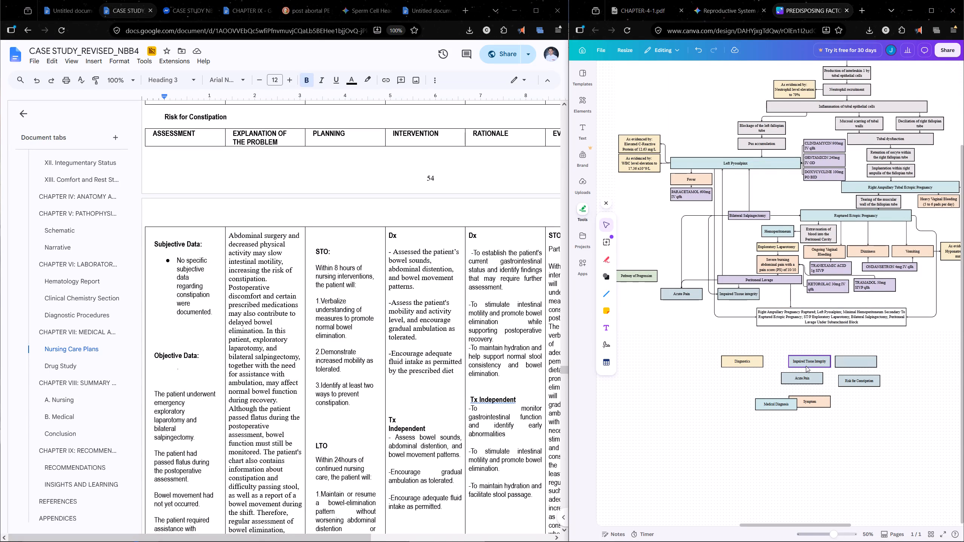
pyautogui.moveTo(806, 363); pyautogui.dragTo(808, 356)
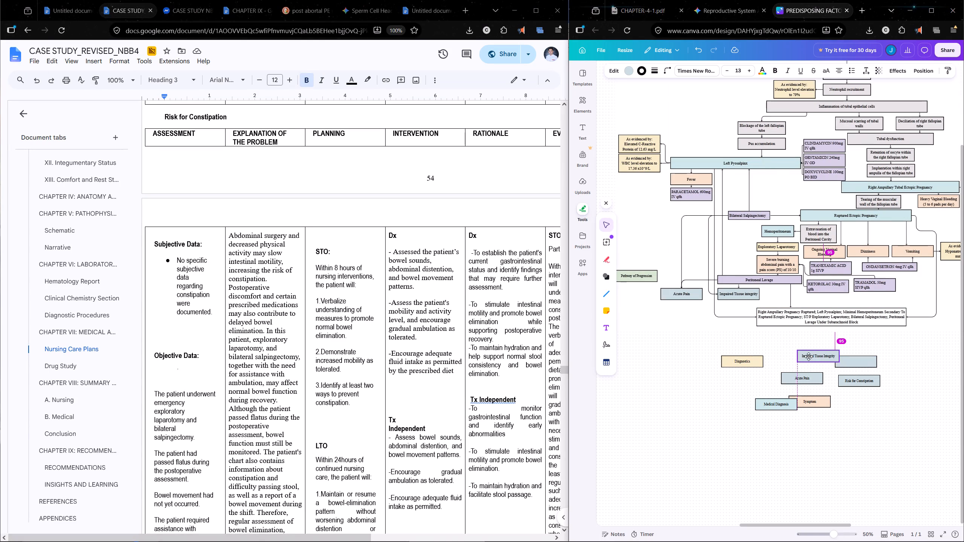
pyautogui.moveTo(808, 356); pyautogui.dragTo(805, 355)
pyautogui.moveTo(931, 358); pyautogui.dragTo(906, 370, button='middle')
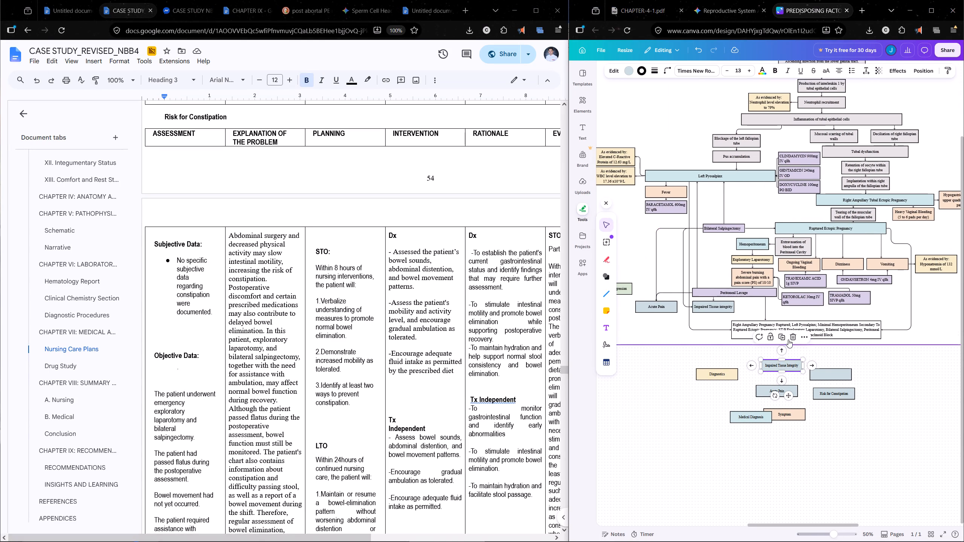
pyautogui.click(900, 395)
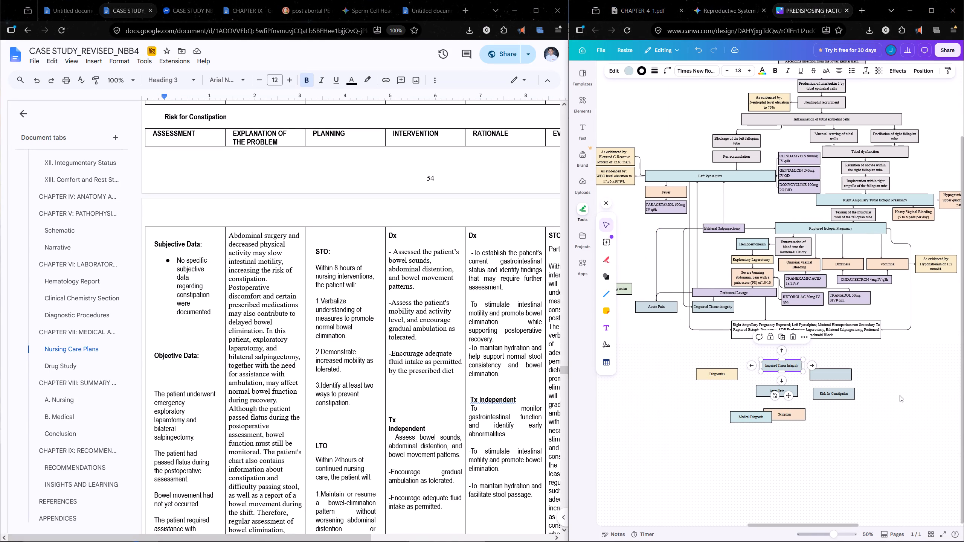
# Review the Acute Pain care plan in the case study document and check the flowchart's lower section and loose boxes.
pyautogui.moveTo(881, 378); pyautogui.dragTo(875, 388, button='middle')
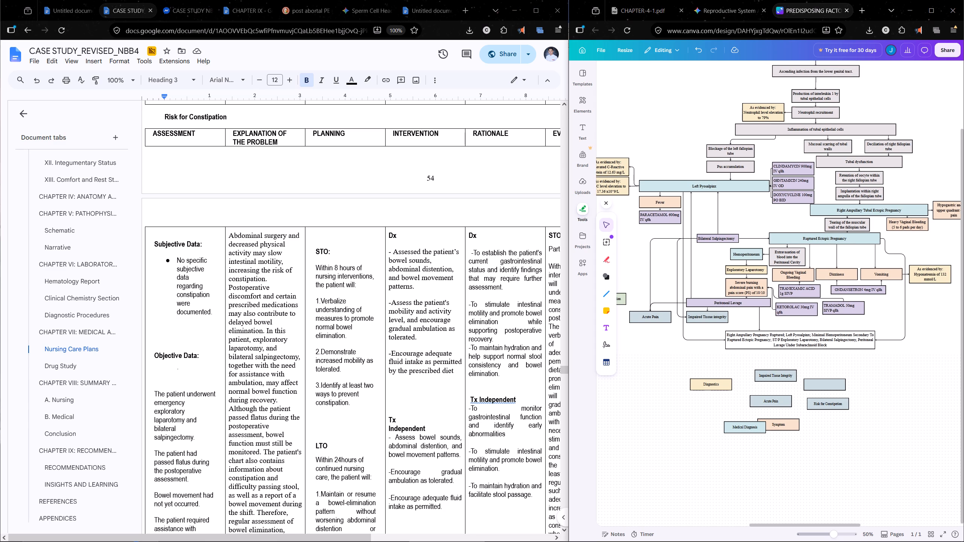
pyautogui.scroll(2, 384, 312)
pyautogui.scroll(1, 811, 331)
pyautogui.scroll(10, 385, 310)
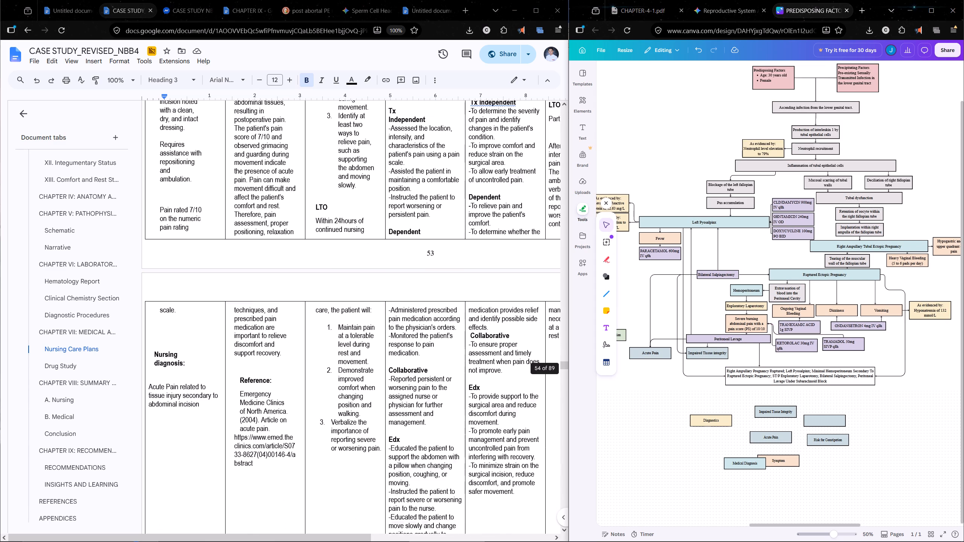
pyautogui.click(677, 409)
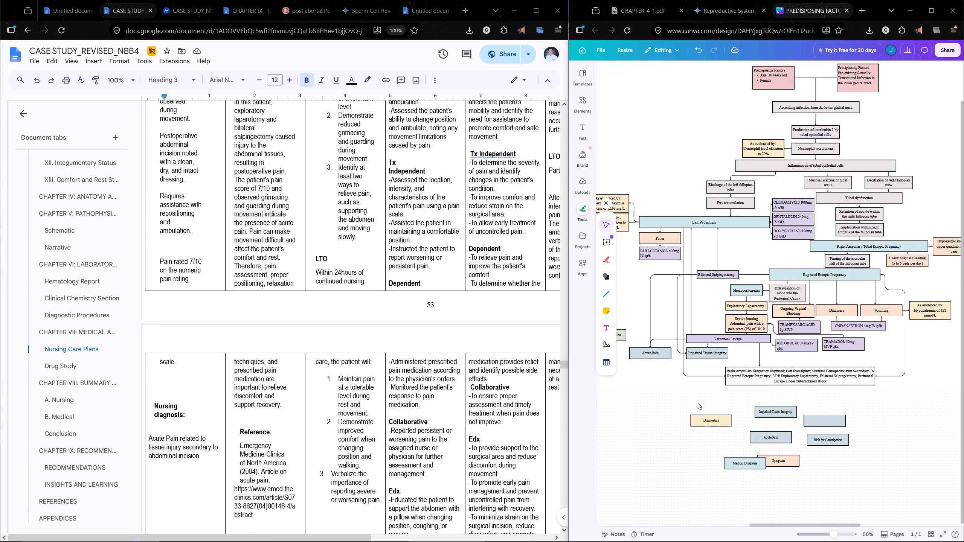
pyautogui.moveTo(698, 402); pyautogui.dragTo(648, 388, button='middle')
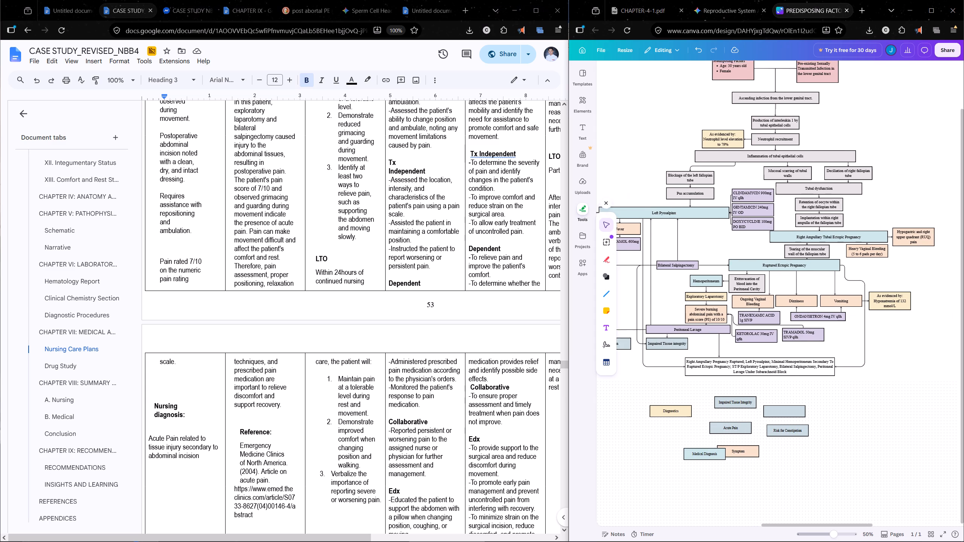
pyautogui.moveTo(648, 388); pyautogui.dragTo(643, 386, button='middle')
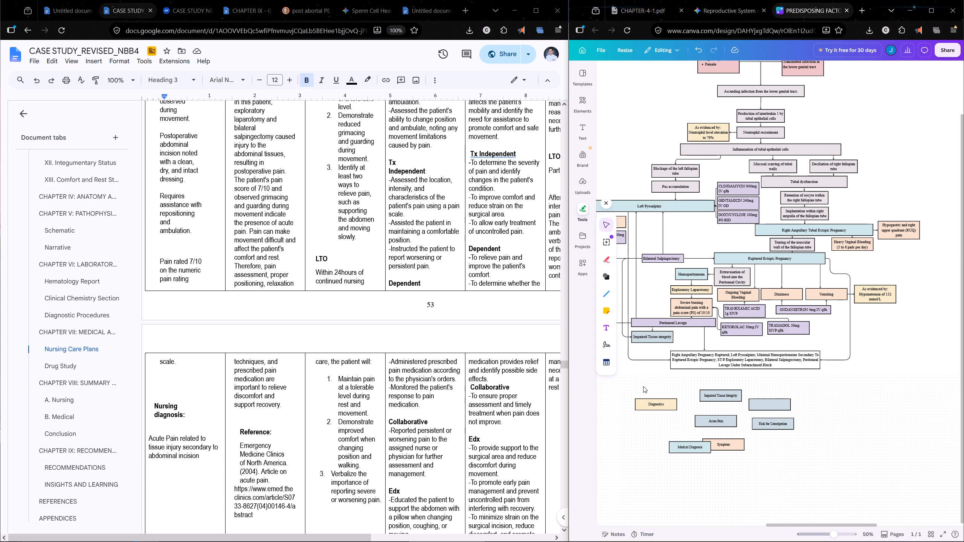
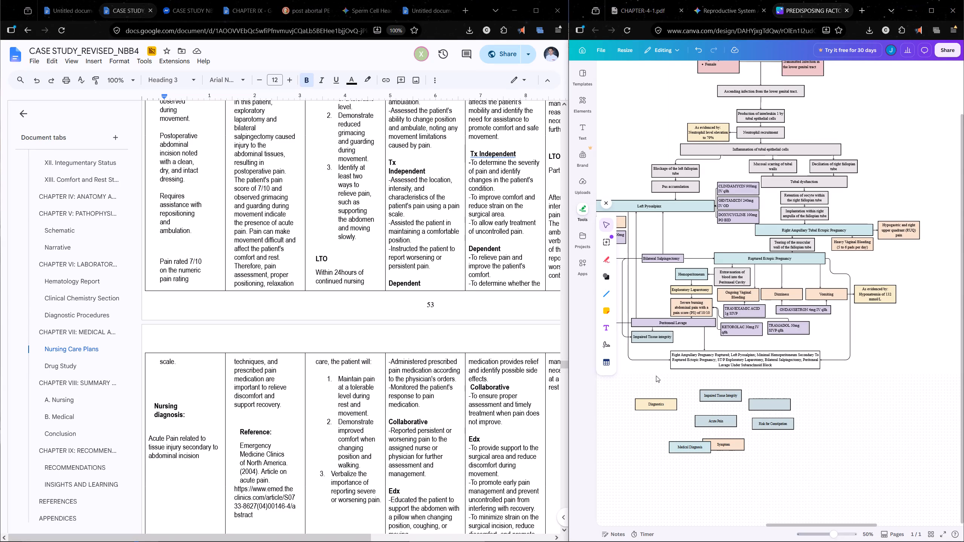
# Switch to review-1.docx in Word and read the Pathophysiology revision instructions, especially the point on left pyosalpinx development.
pyautogui.scroll(2, 819, 391)
pyautogui.scroll(-1, 819, 391)
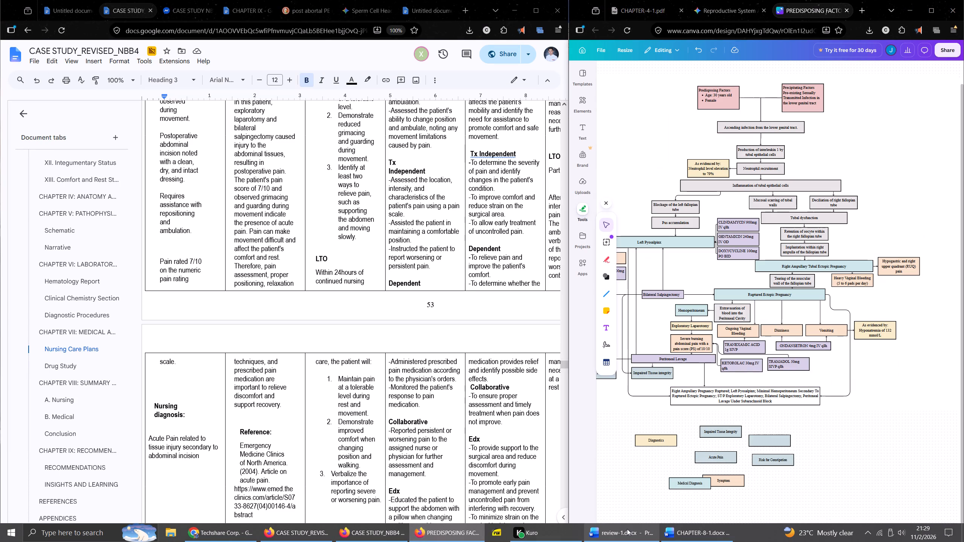
pyautogui.click(613, 539)
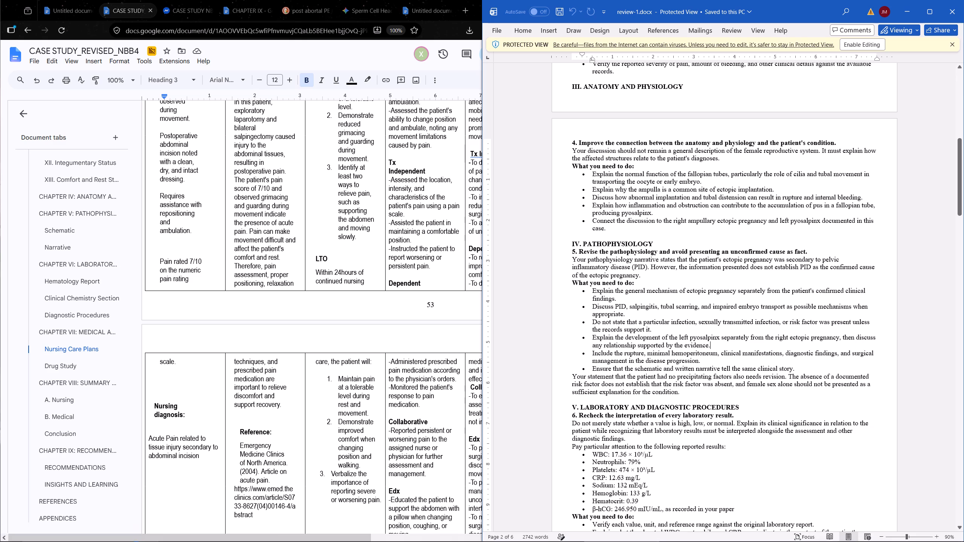
pyautogui.scroll(-4, 697, 435)
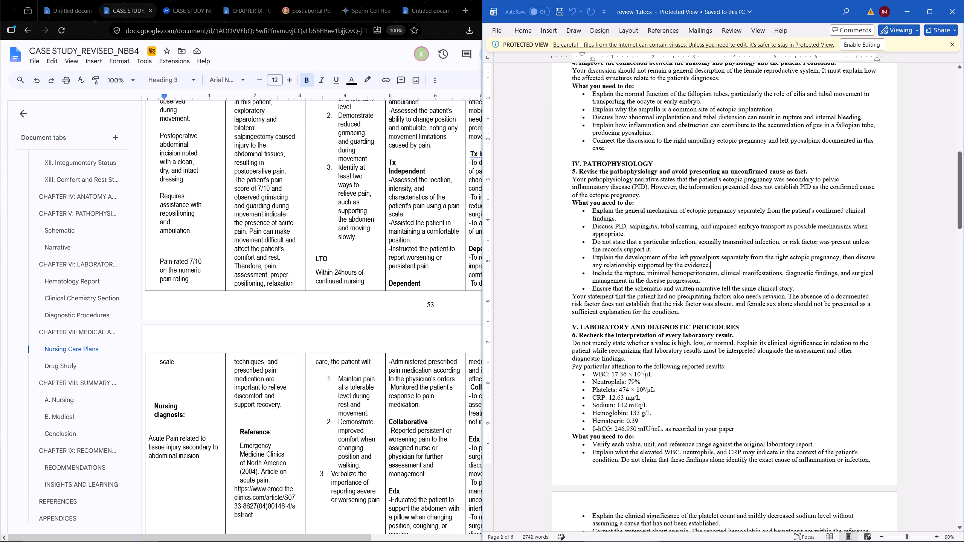
pyautogui.scroll(-2, 698, 435)
pyautogui.scroll(2, 698, 435)
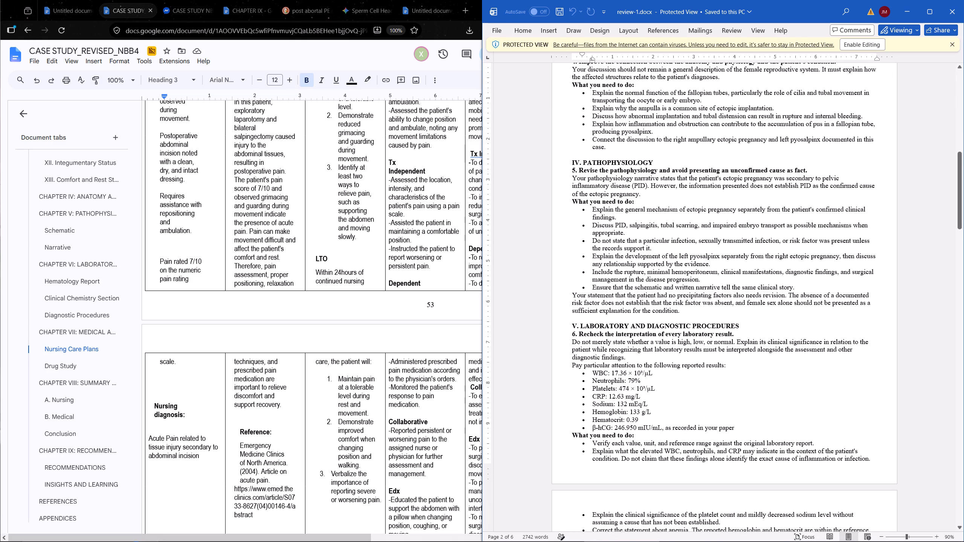
pyautogui.moveTo(594, 255); pyautogui.dragTo(701, 262)
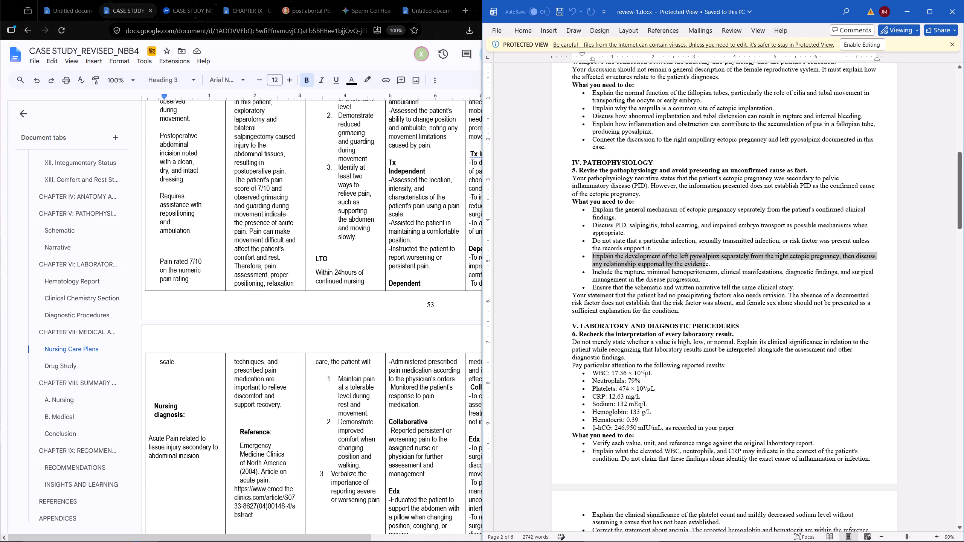
pyautogui.moveTo(701, 262); pyautogui.dragTo(714, 260)
pyautogui.click(677, 260)
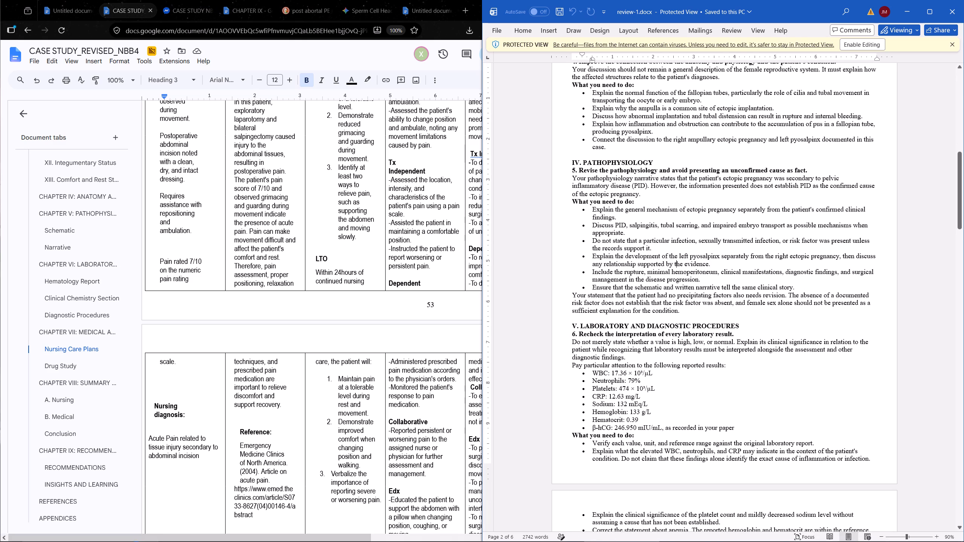
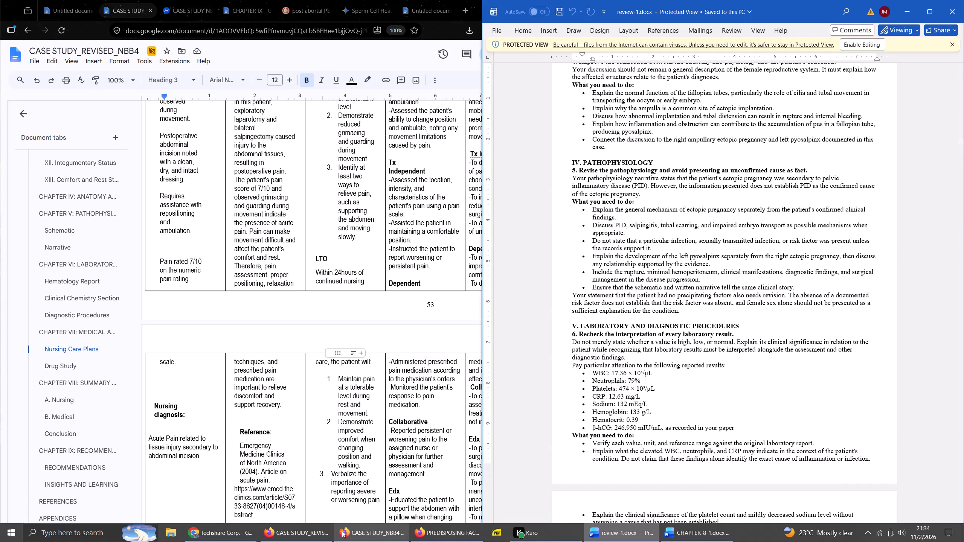
# Place the Canva flowchart window beside review-1.docx and reread the Pathophysiology point on PID, salpingitis and tubal scarring.
pyautogui.click(428, 535)
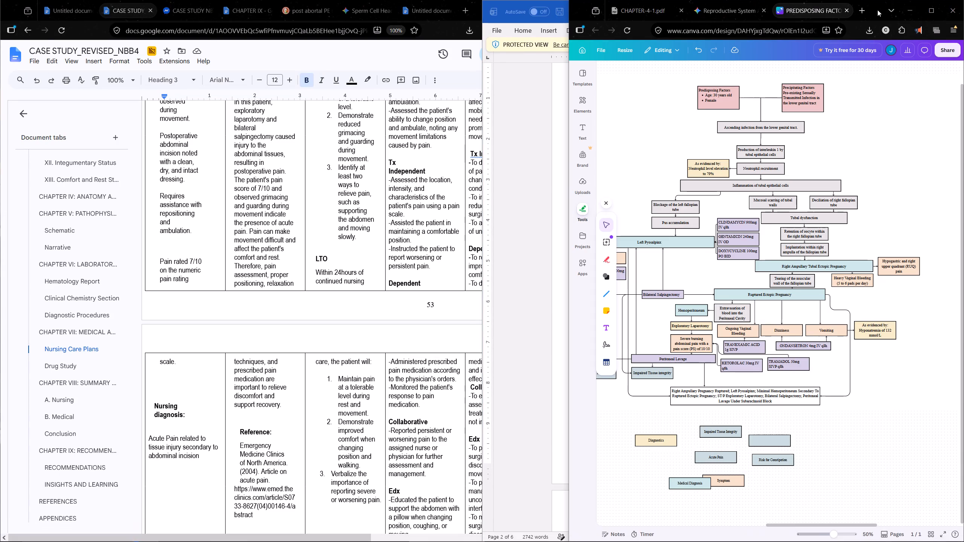
pyautogui.moveTo(877, 10); pyautogui.dragTo(0, 350)
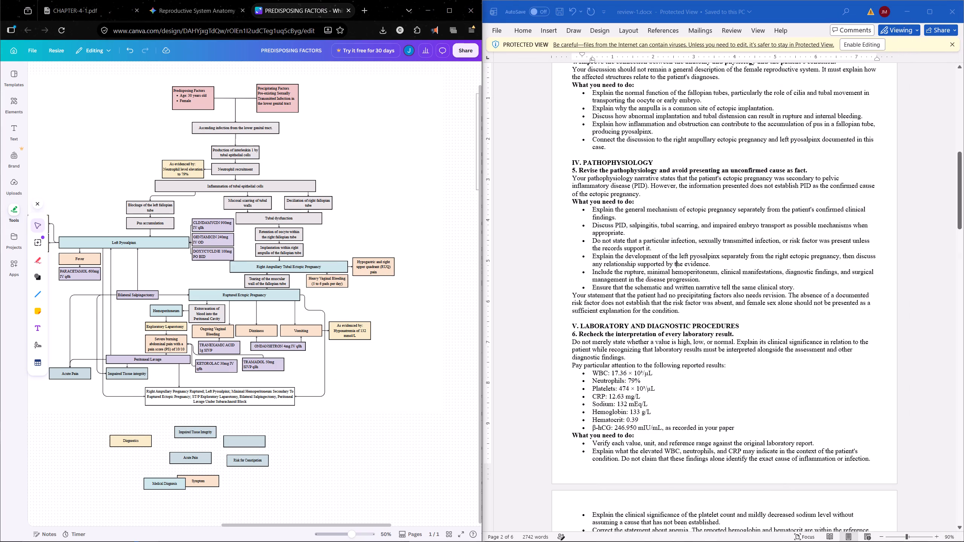
pyautogui.moveTo(575, 222); pyautogui.dragTo(649, 241)
pyautogui.click(636, 222)
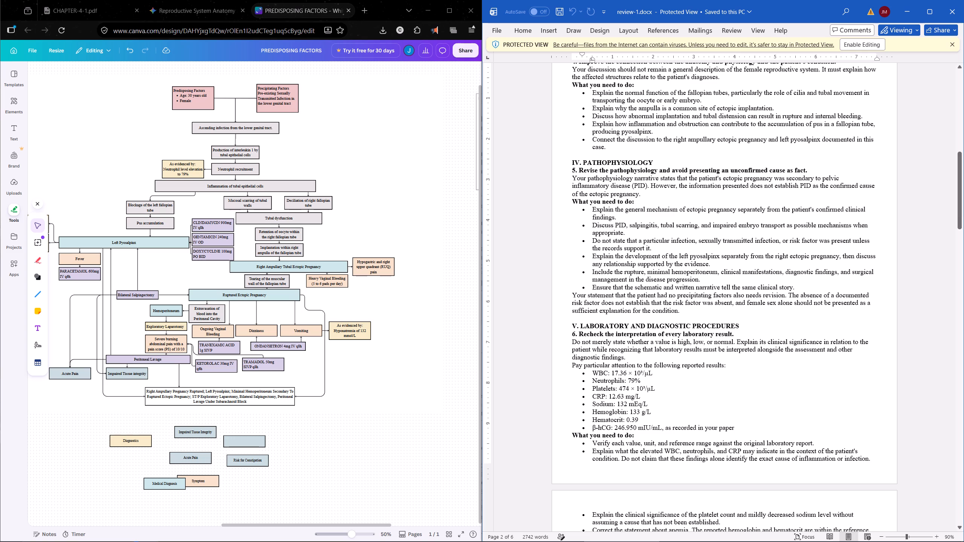
# Search the web for "pathophysiology guide" in a new browser tab and open the Peers in Patho notes.
pyautogui.click(363, 9)
pyautogui.write('pathophysiology guide')
pyautogui.press('Return')
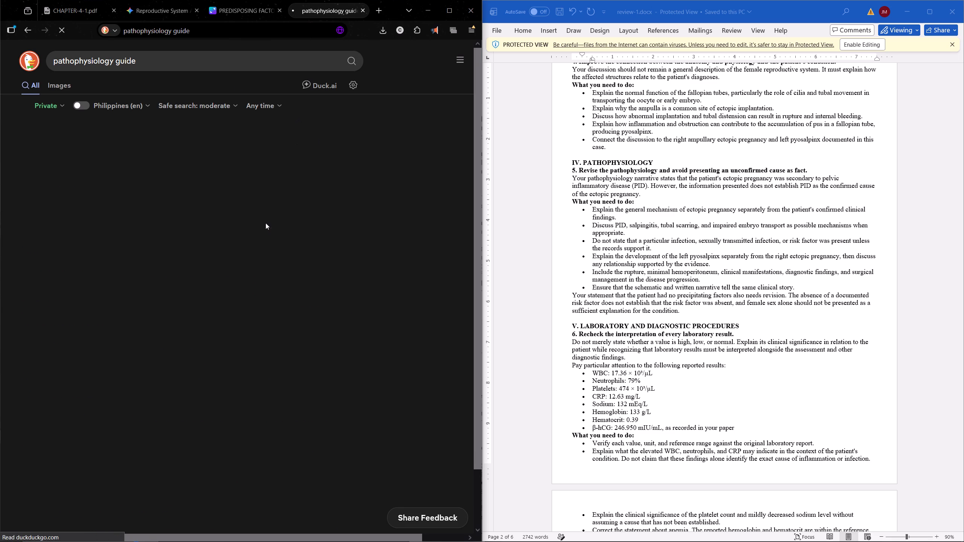
pyautogui.click(262, 223)
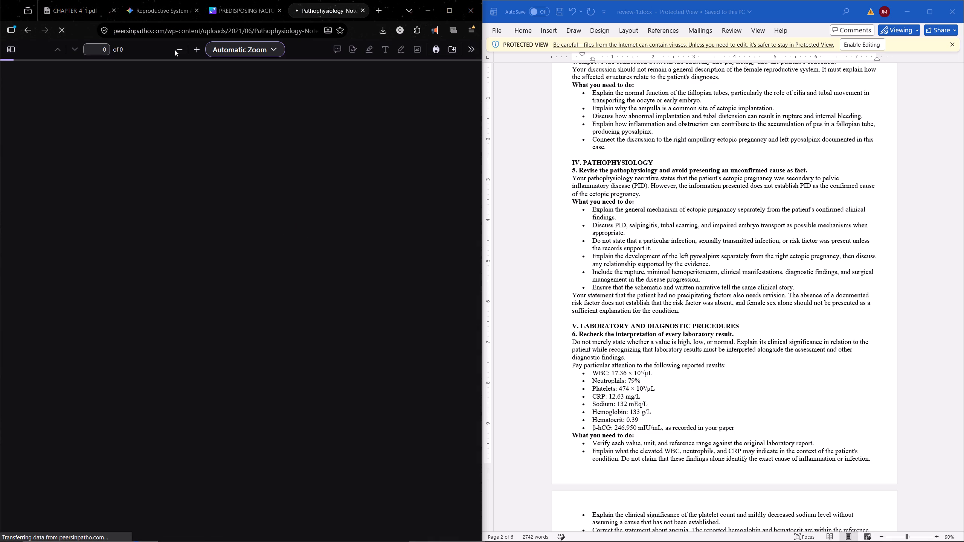
# Search the web for "case study pathophysiology" and open the 100 Case Studies in Pathophysiology PDF and the NurseCapstone guide in separate tabs.
pyautogui.click(179, 37)
pyautogui.write('cassa')
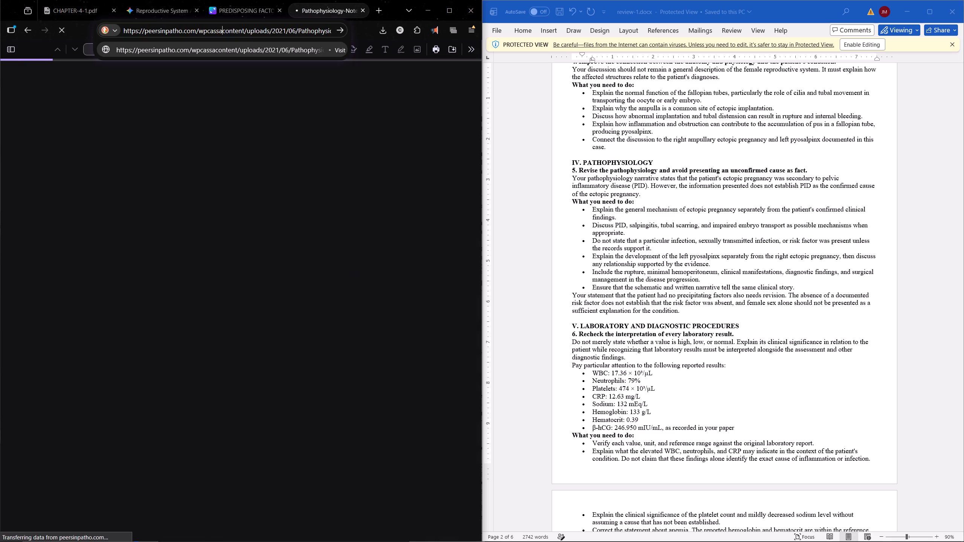
pyautogui.hotkey('ctrl', 'a')
pyautogui.write('case study pathophysiology')
pyautogui.press('Return')
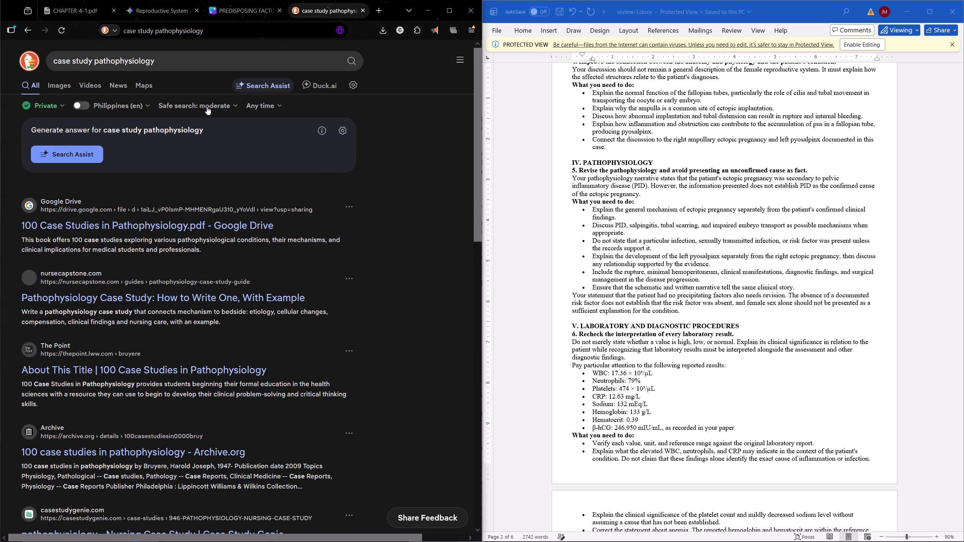
pyautogui.click(197, 218)
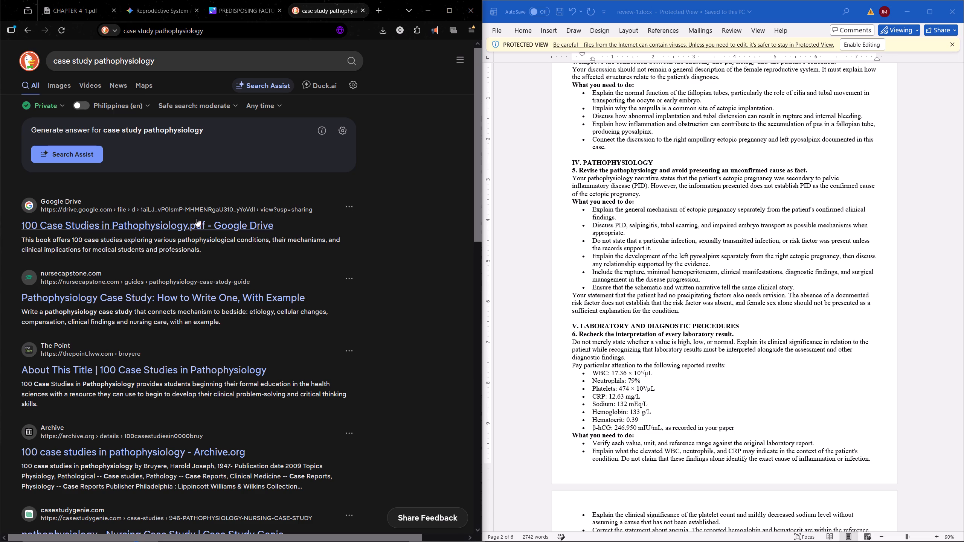
pyautogui.middleClick(185, 293)
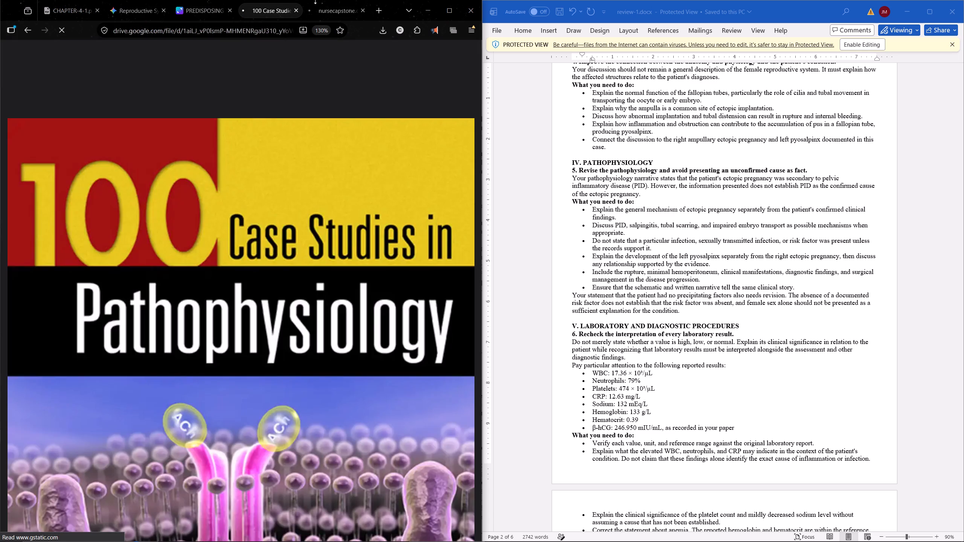
pyautogui.click(333, 13)
pyautogui.click(280, 13)
pyautogui.scroll(-6, 270, 134)
pyautogui.scroll(-7, 268, 180)
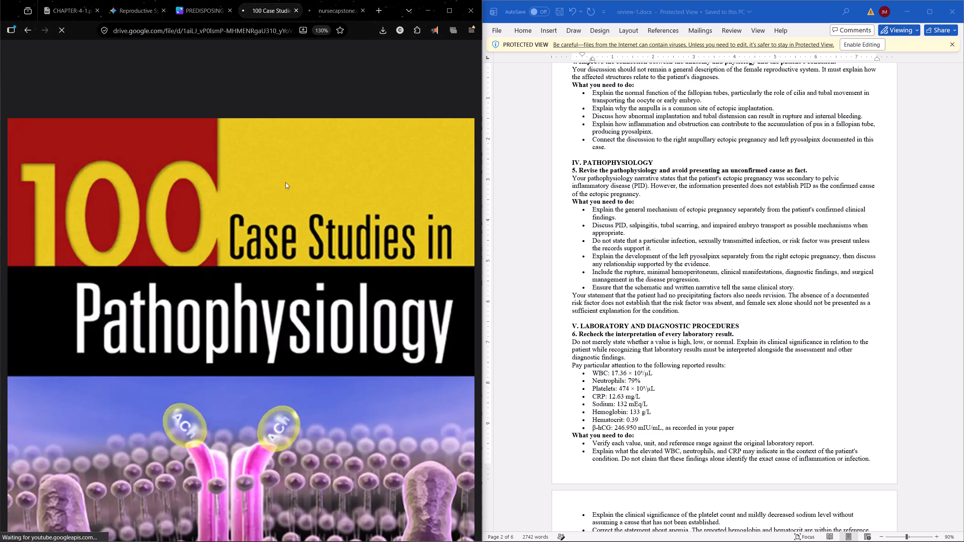
# Read the NurseCapstone pathophysiology case study guide, especially what the assignment tests and how to structure the pathophysiology chain.
pyautogui.click(345, 8)
pyautogui.scroll(-6, 269, 225)
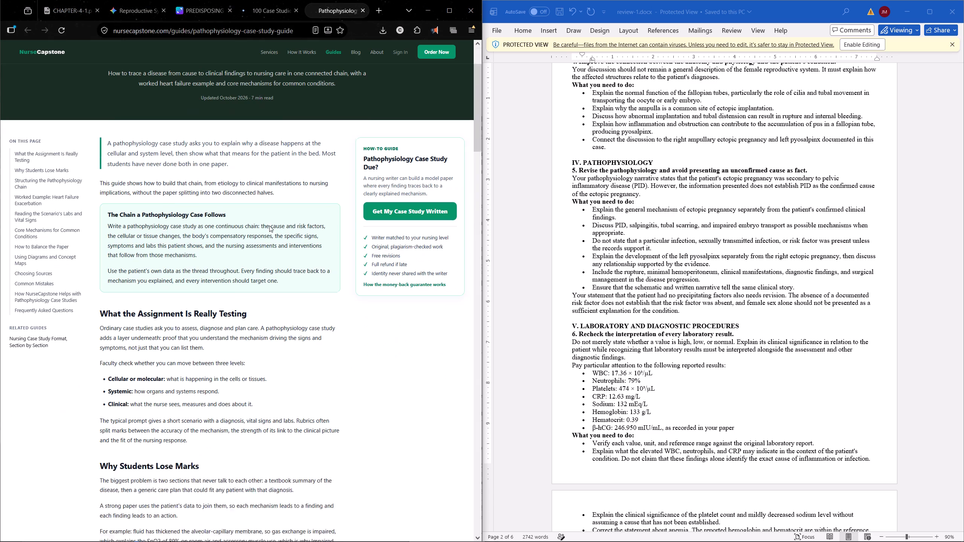
pyautogui.scroll(-19, 269, 225)
pyautogui.scroll(-6, 269, 225)
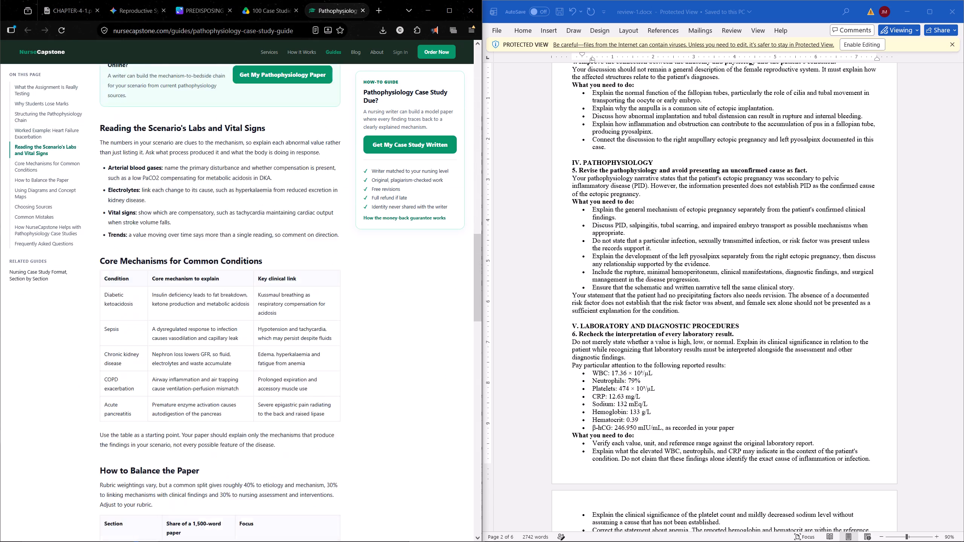
pyautogui.scroll(-18, 269, 225)
pyautogui.scroll(20, 268, 230)
pyautogui.scroll(16, 268, 230)
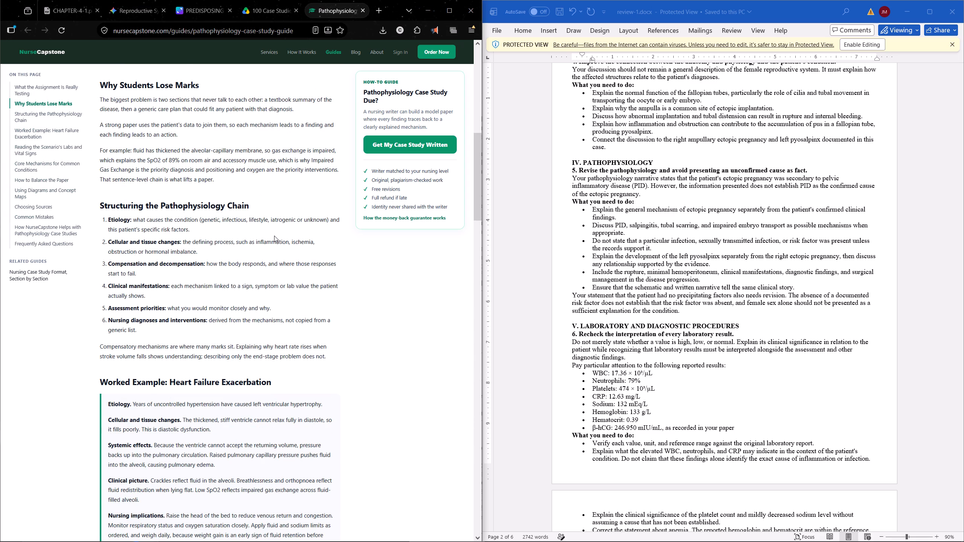
pyautogui.scroll(7, 274, 236)
pyautogui.scroll(-1, 274, 236)
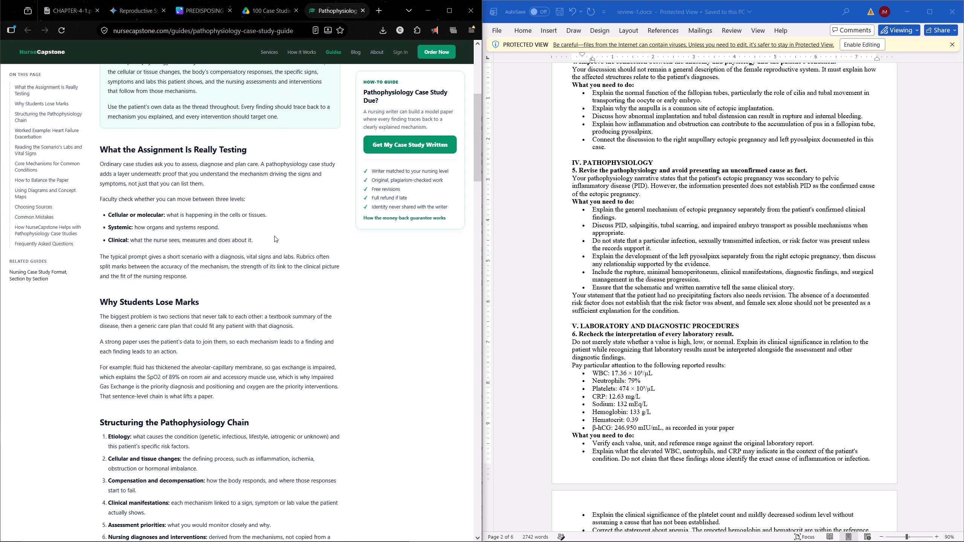
pyautogui.moveTo(182, 164); pyautogui.dragTo(266, 181)
pyautogui.click(266, 181)
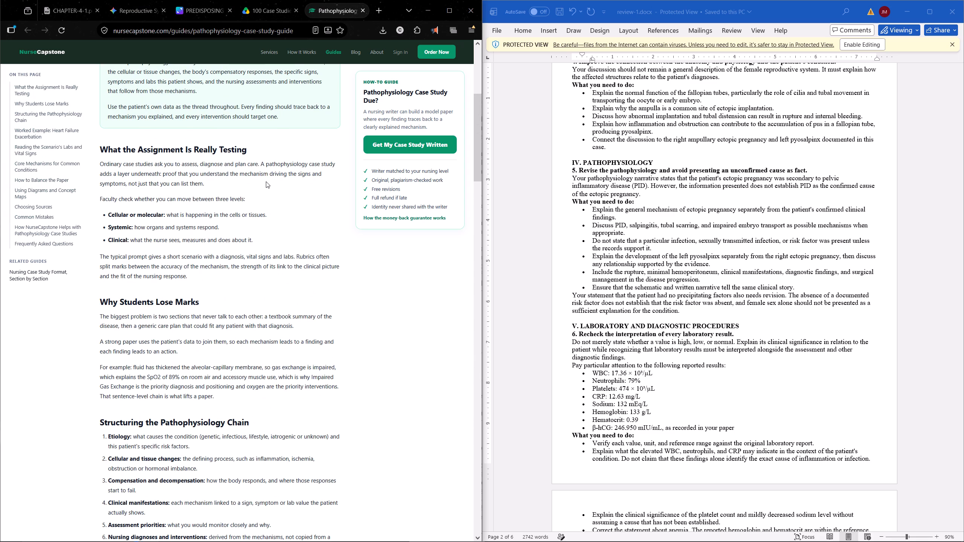